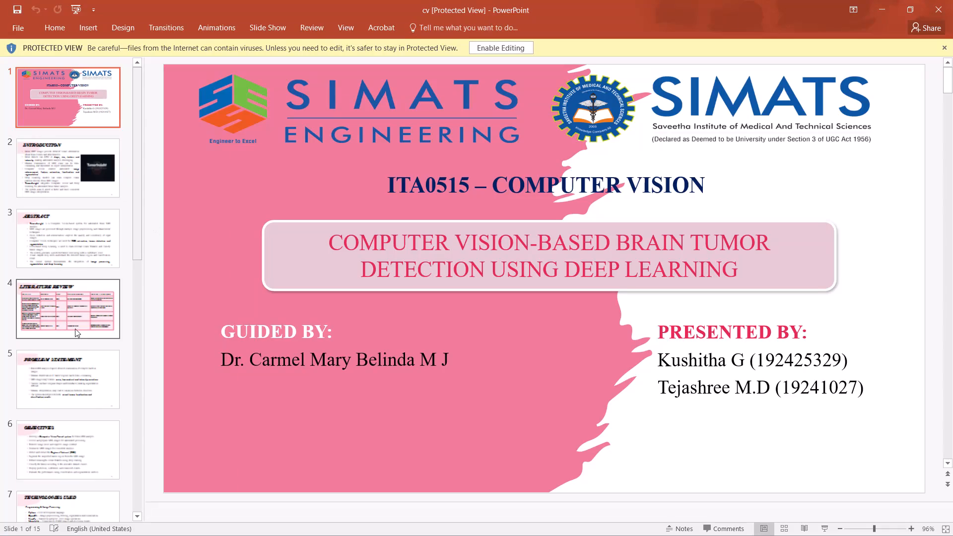
Look through the presentation's slides, viewing the Module 2: Tumor Classification & Visualization slide and the thumbnails through the closing Thank You slide.
scroll(73, 408, down, 5)
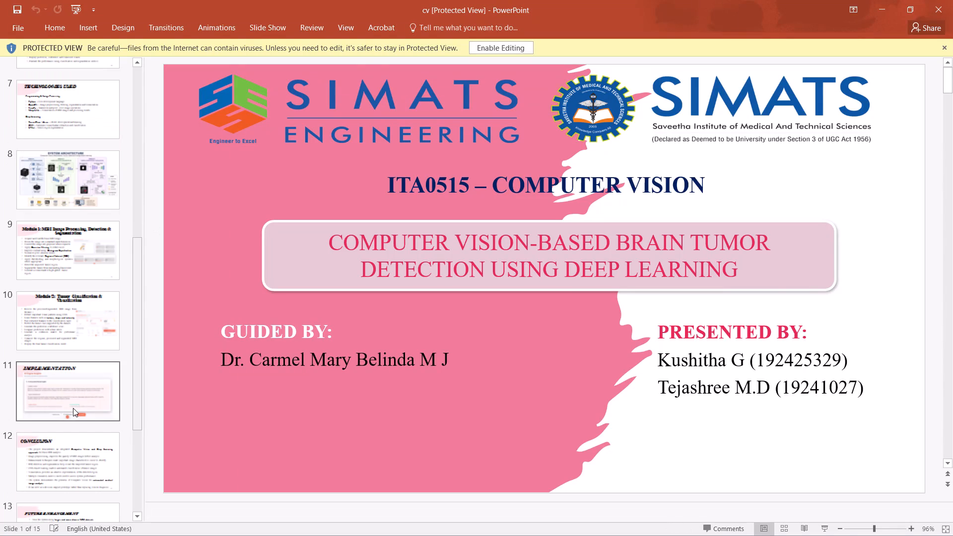
click(63, 312)
scroll(63, 312, down, 1)
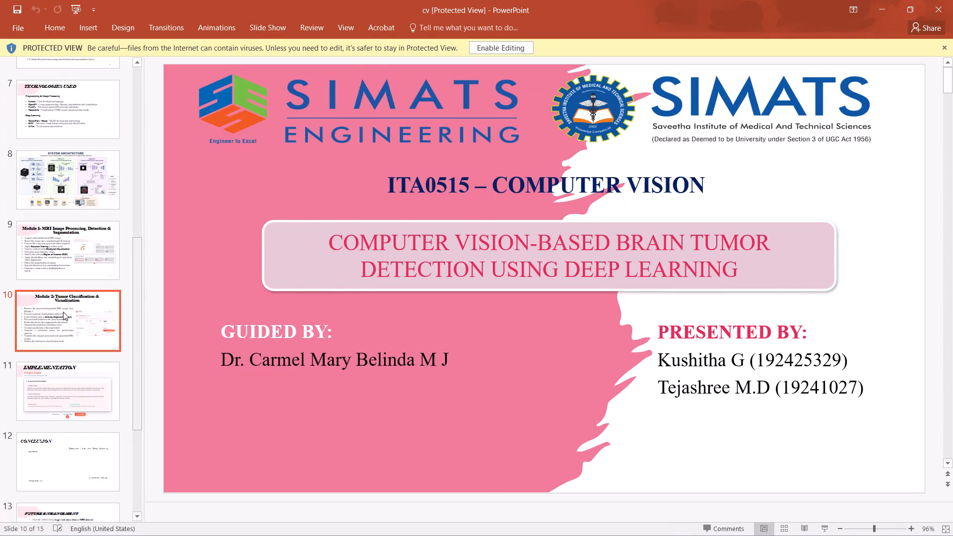
scroll(63, 312, down, 1)
scroll(57, 378, down, 1)
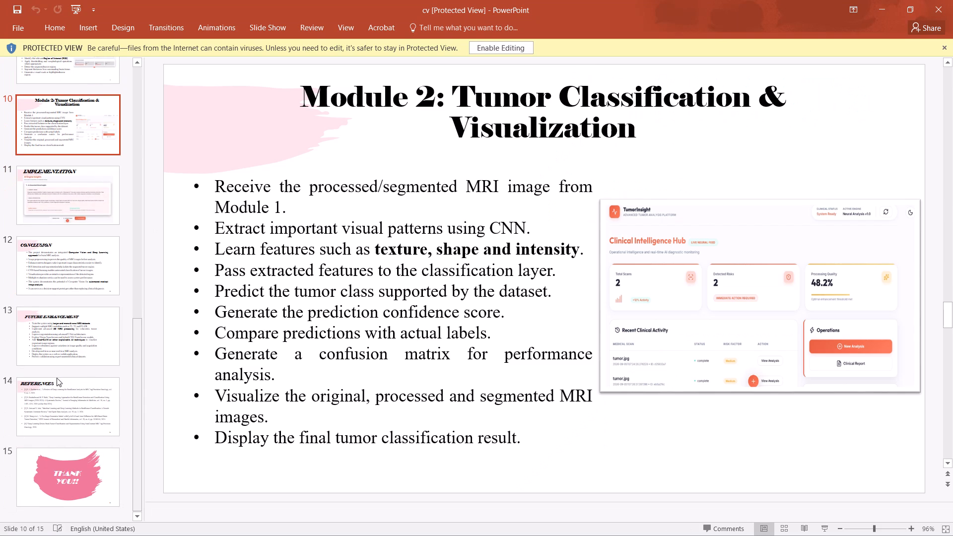
scroll(64, 321, down, 2)
scroll(64, 321, up, 1)
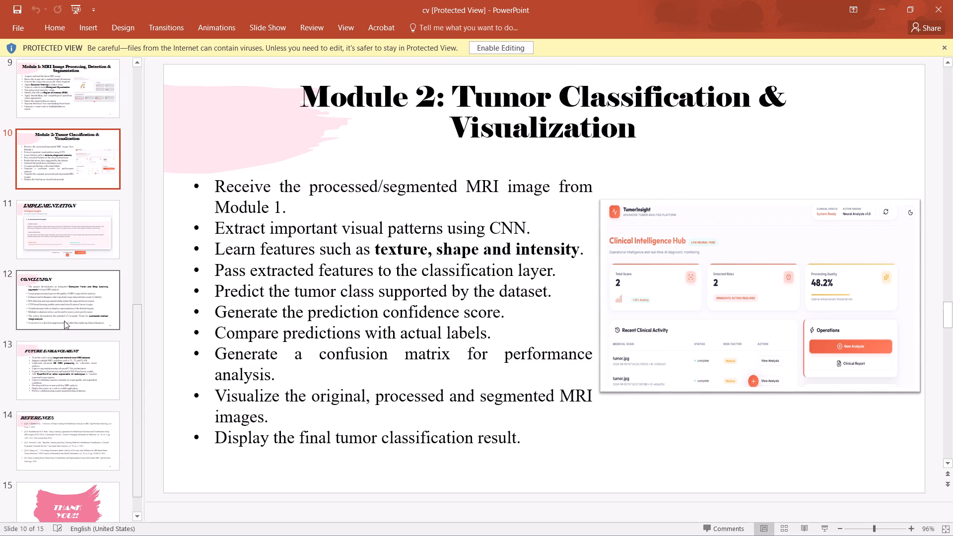
scroll(64, 321, up, 2)
scroll(64, 321, down, 3)
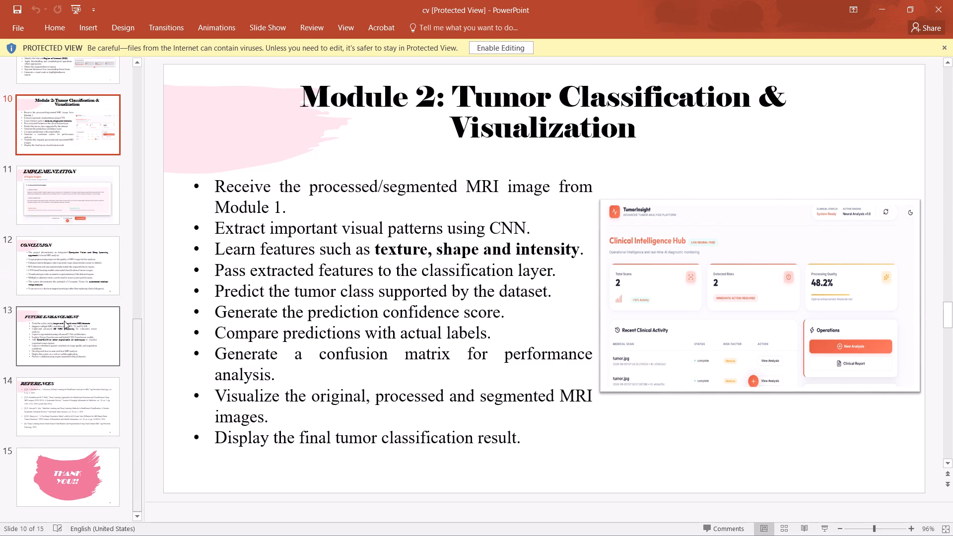
scroll(64, 321, up, 3)
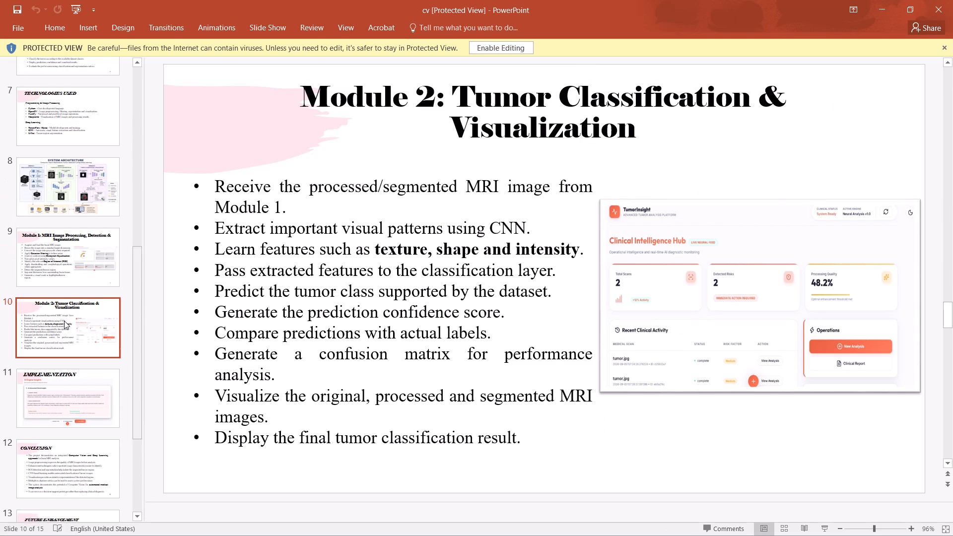
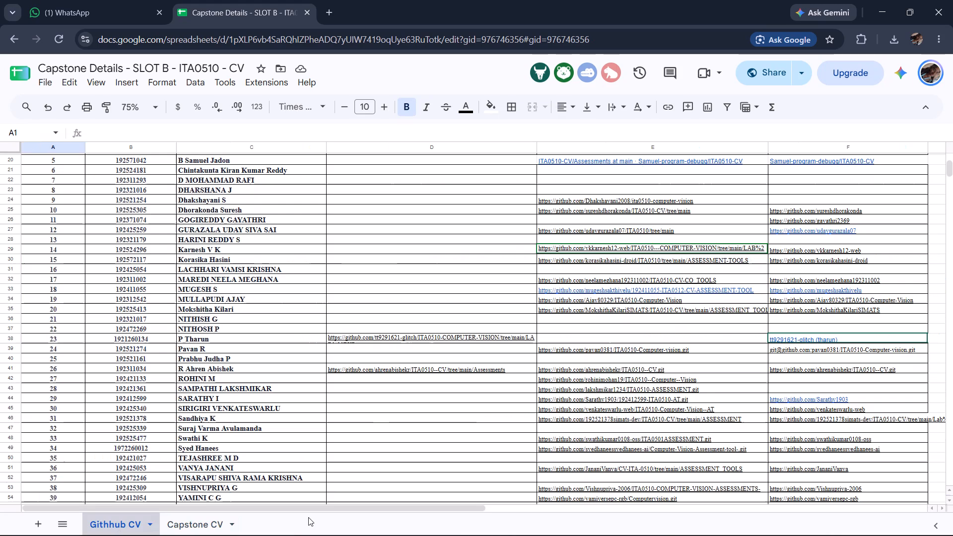
Look through the Githhub CV sheet's student rows and GitHub links down to the end of the list.
scroll(308, 517, down, 2)
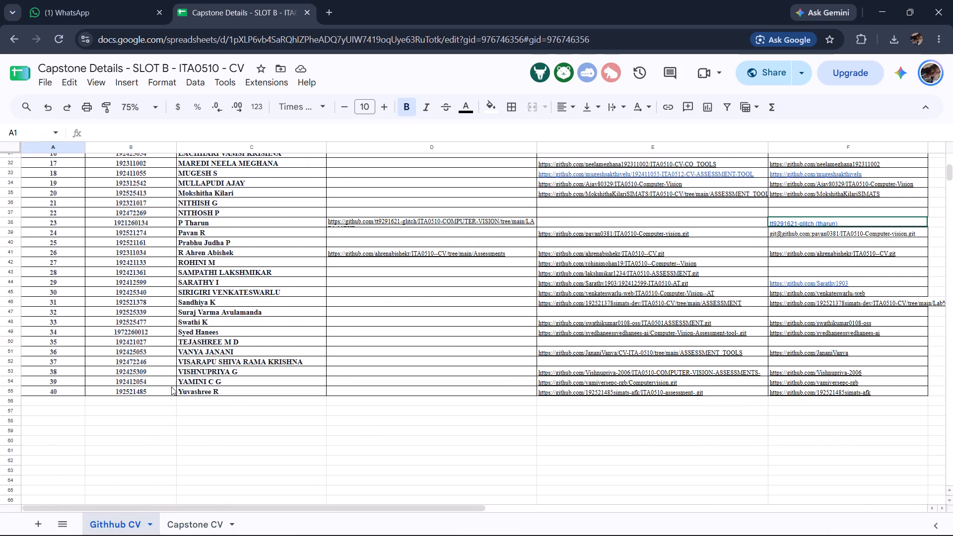
In the Githhub CV sheet's student list, fill the entire row of serial number 6 (row 21) with red.
scroll(206, 323, up, 2)
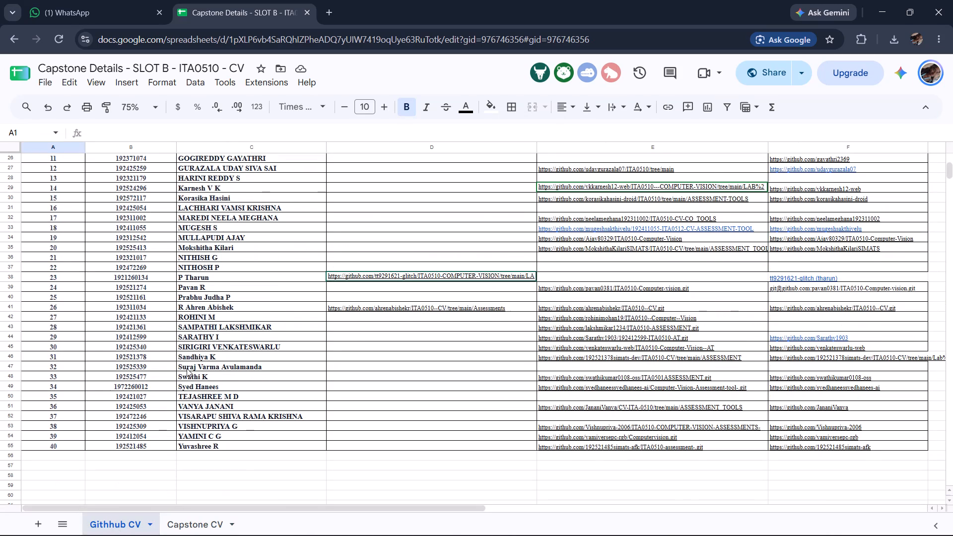
scroll(187, 368, up, 5)
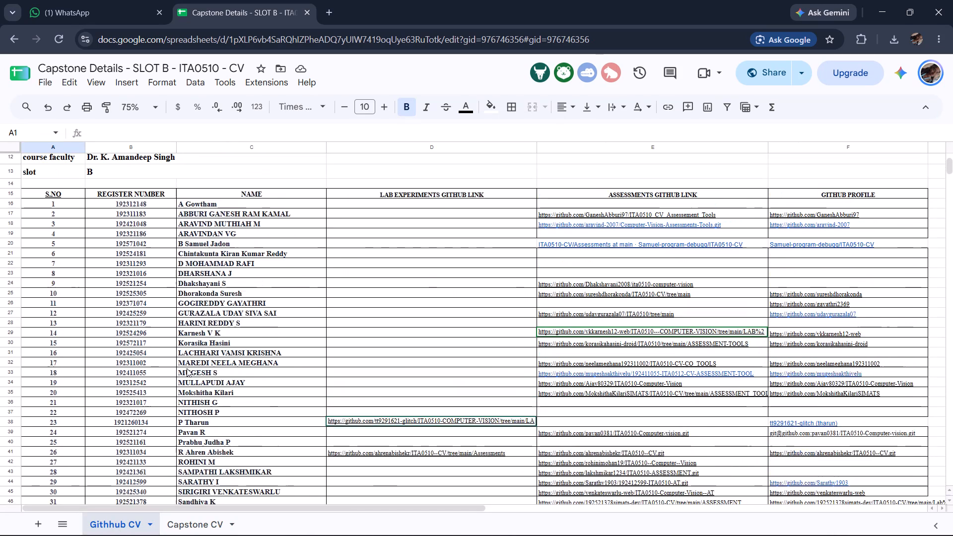
scroll(187, 368, up, 1)
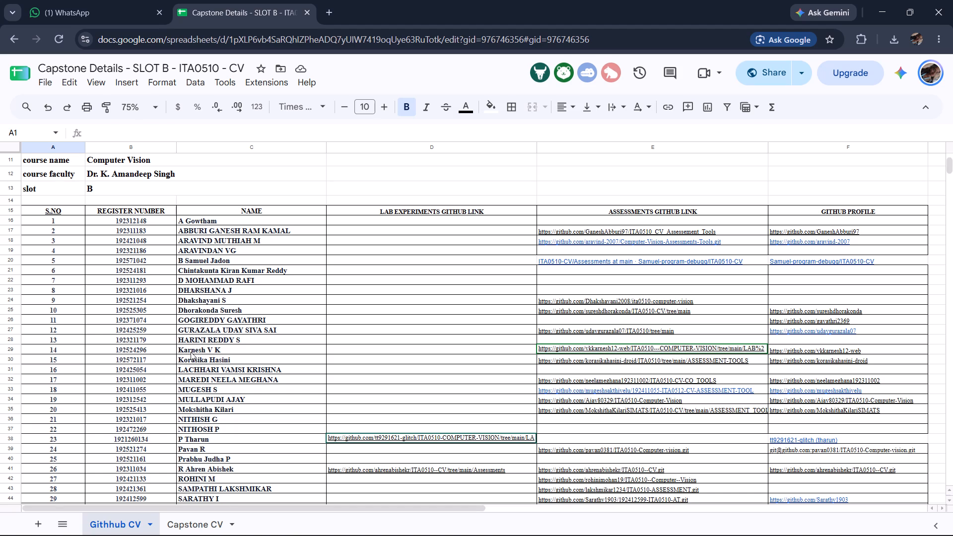
scroll(191, 352, down, 2)
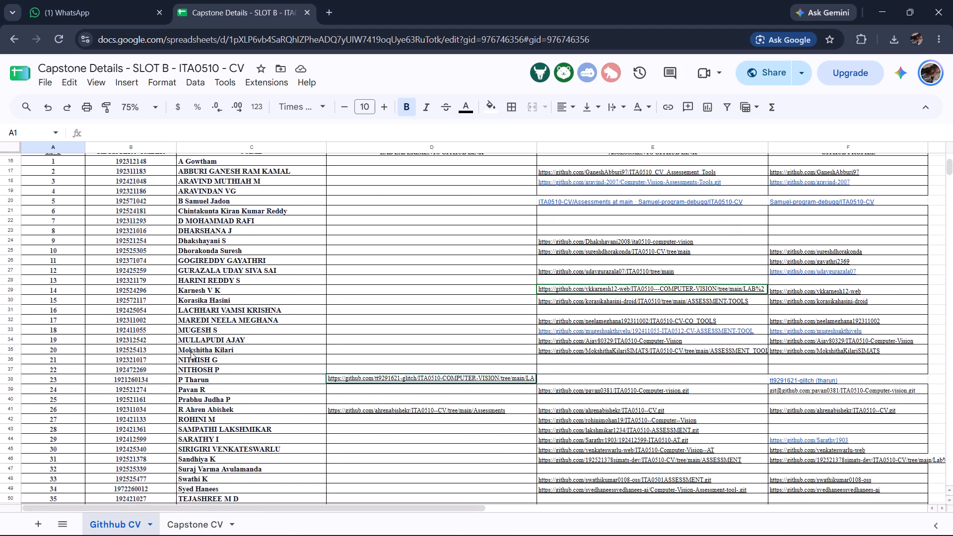
scroll(191, 352, down, 2)
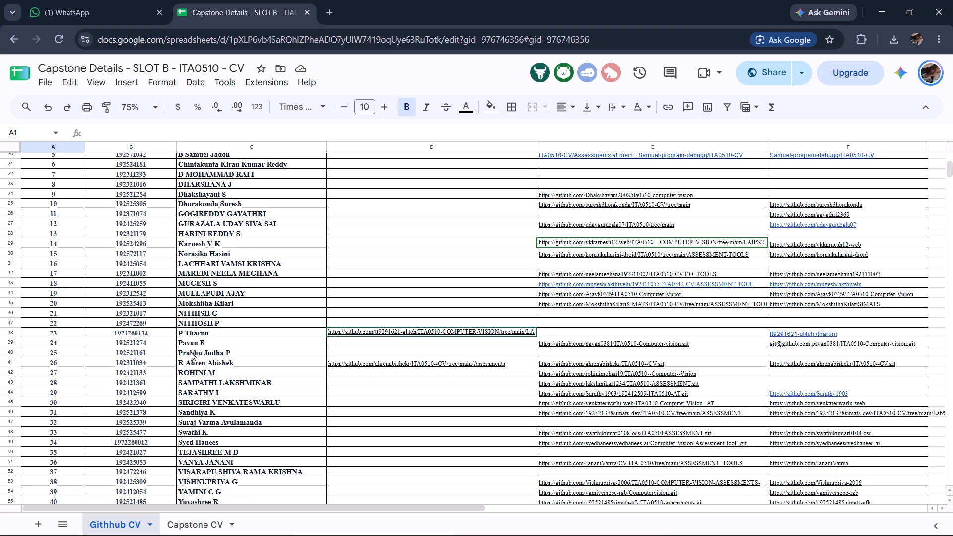
scroll(191, 352, up, 2)
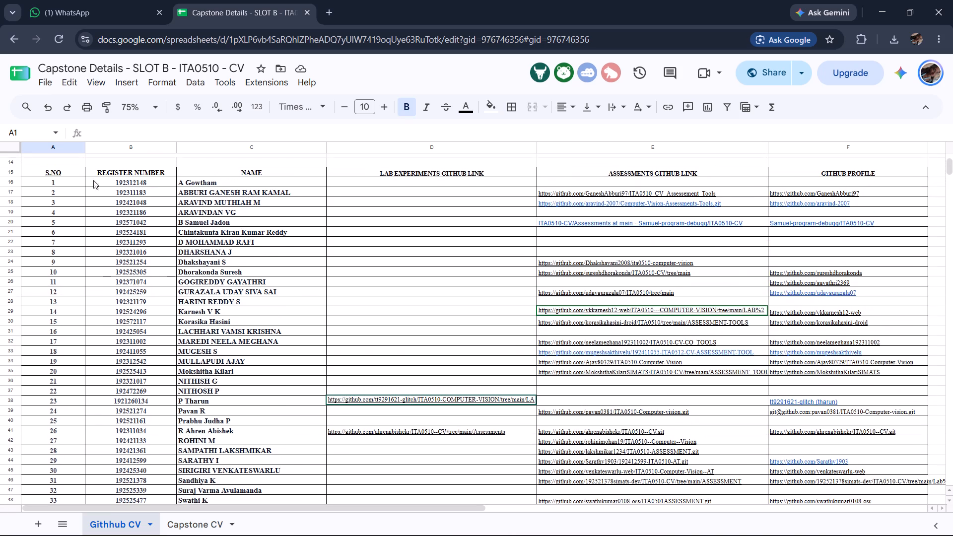
click(13, 232)
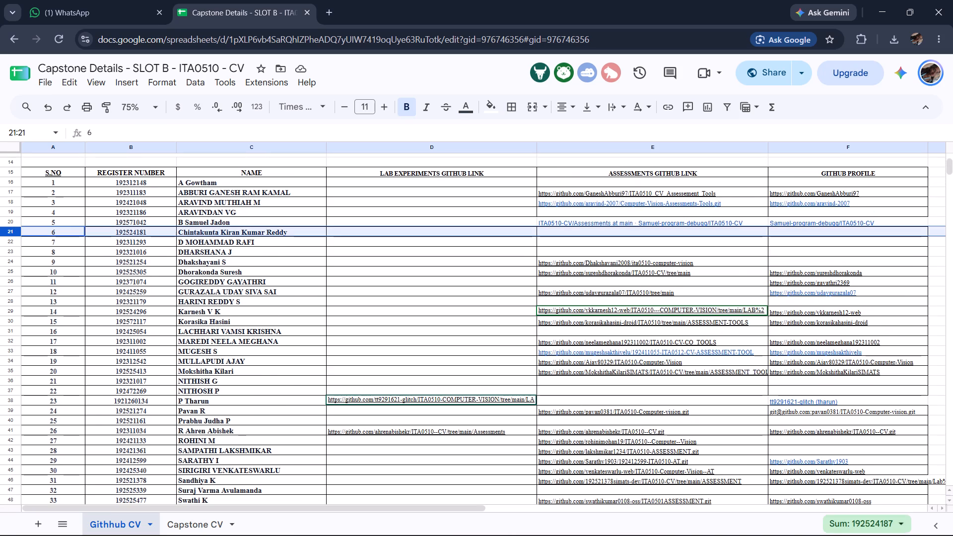
click(493, 110)
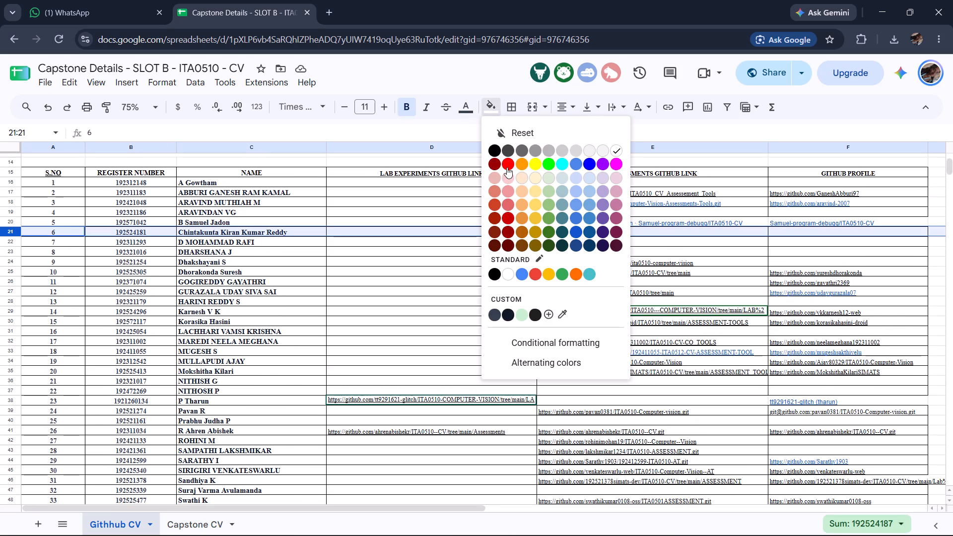
click(507, 165)
click(353, 295)
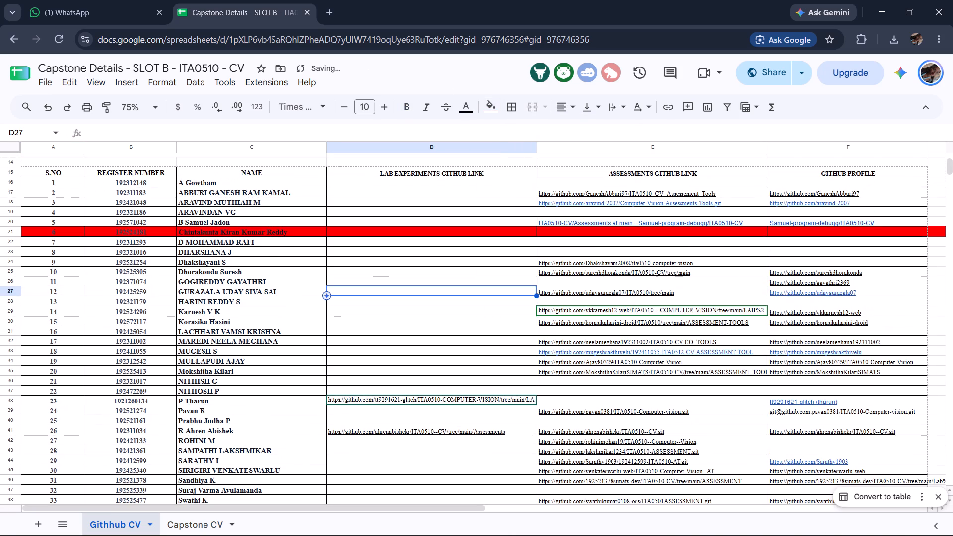
Fill the entire row of serial number 35 (row 50) in the student list with red.
scroll(255, 362, down, 1)
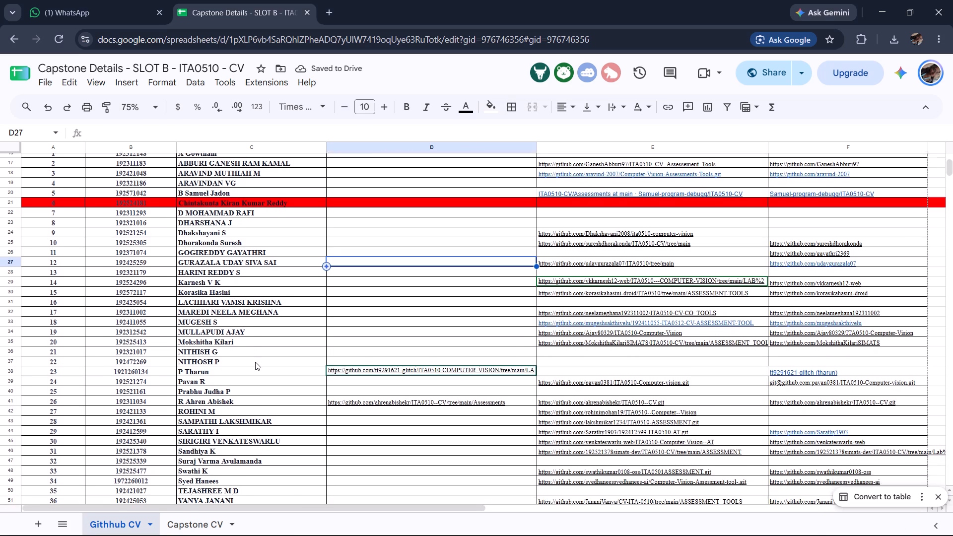
scroll(255, 362, down, 3)
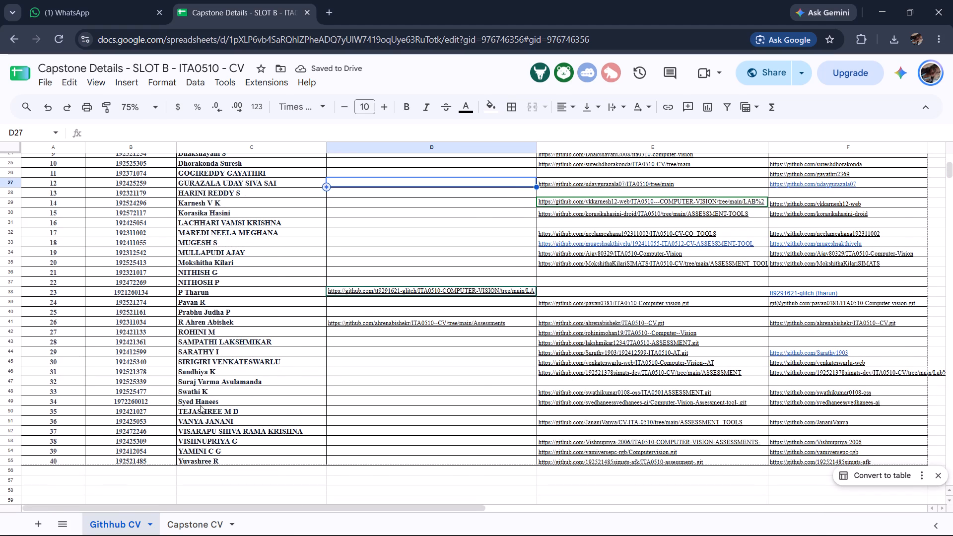
click(12, 409)
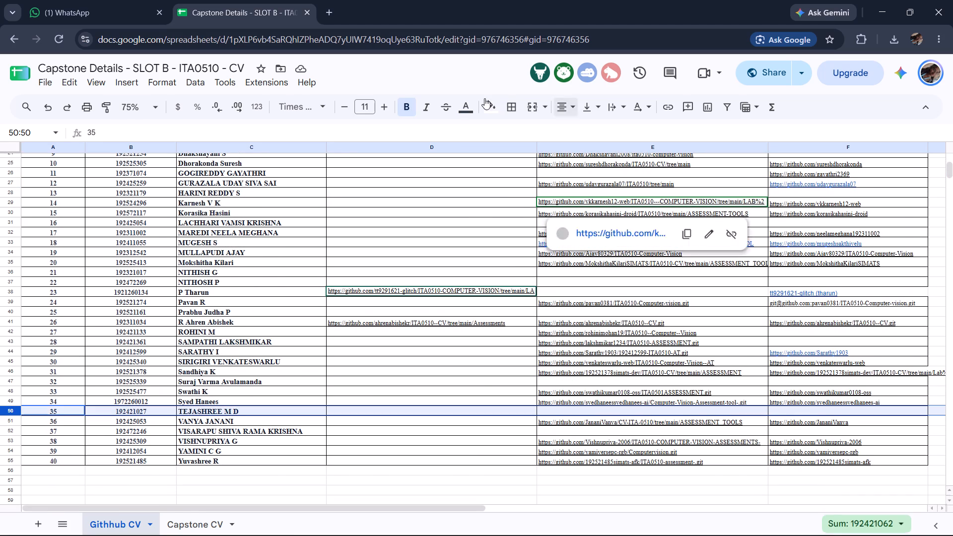
click(499, 103)
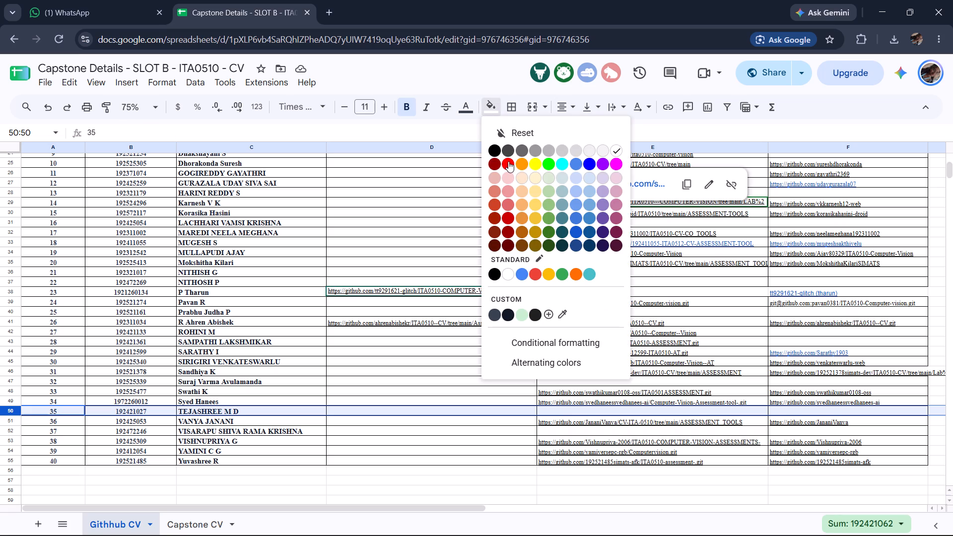
click(508, 161)
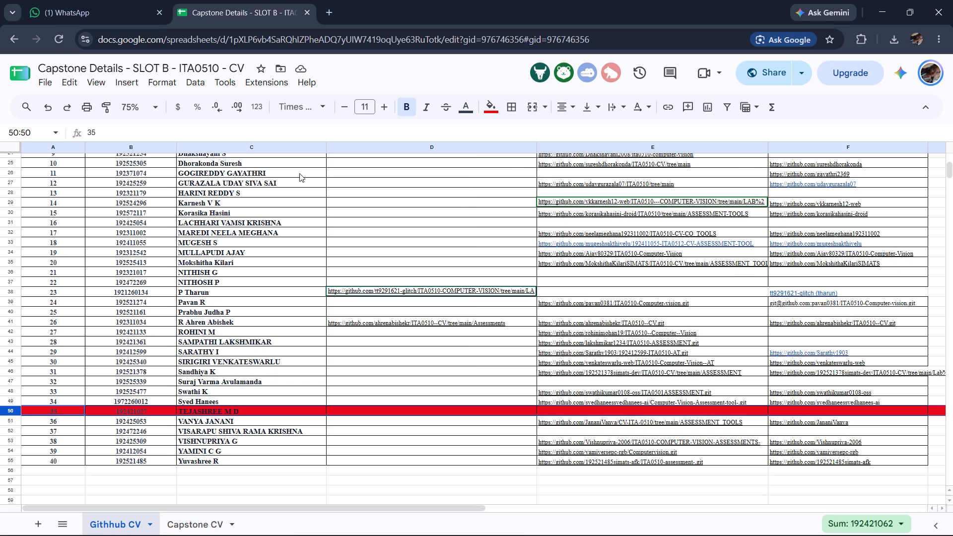
Switch to the Capstone CV sheet of the spreadsheet.
scroll(288, 255, up, 1)
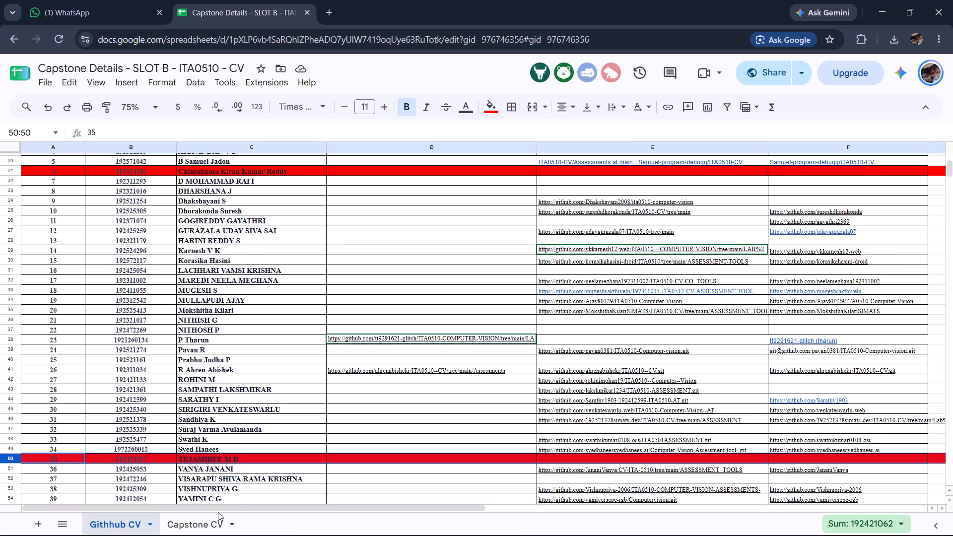
click(192, 520)
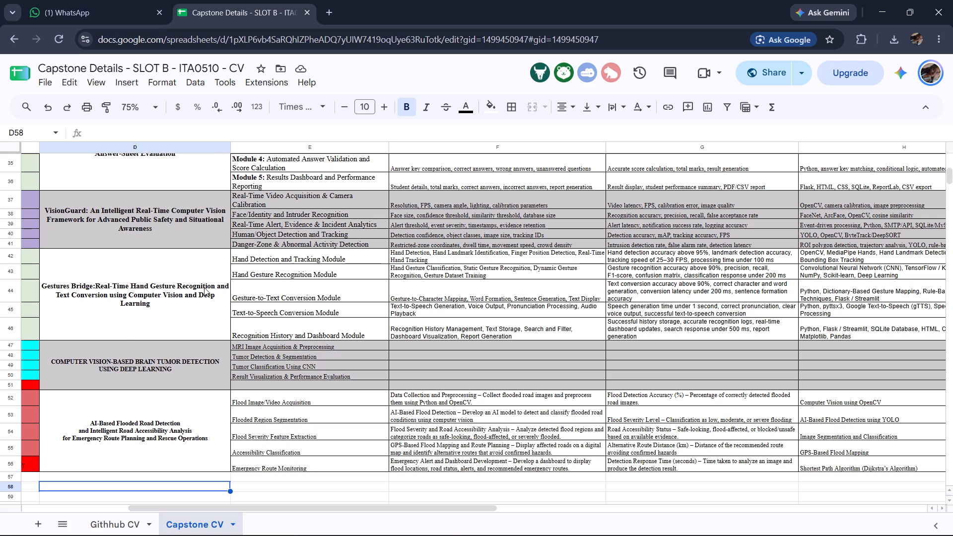
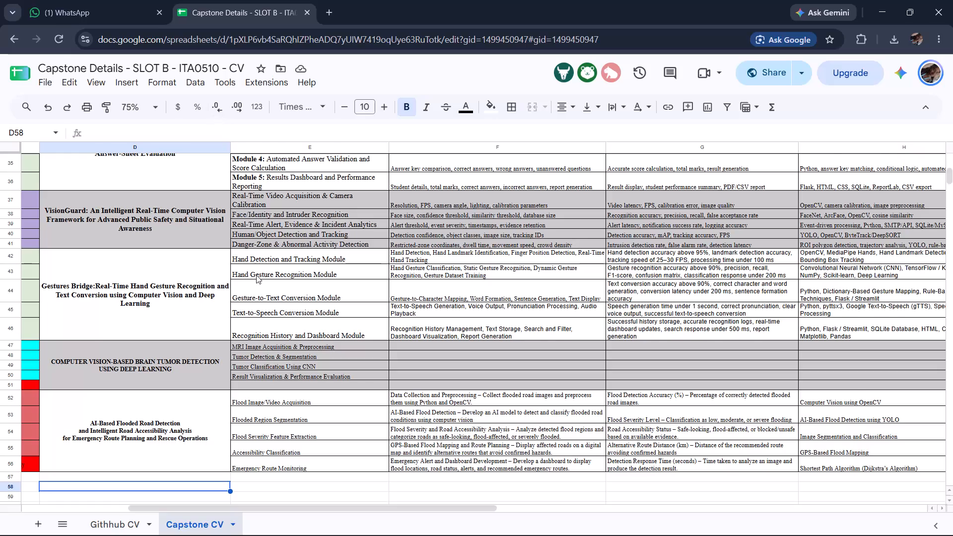
Review the Capstone CV team list, examining members, project titles and row colours from team 8 back to team 1.
scroll(256, 275, up, 2)
scroll(256, 275, right, 5)
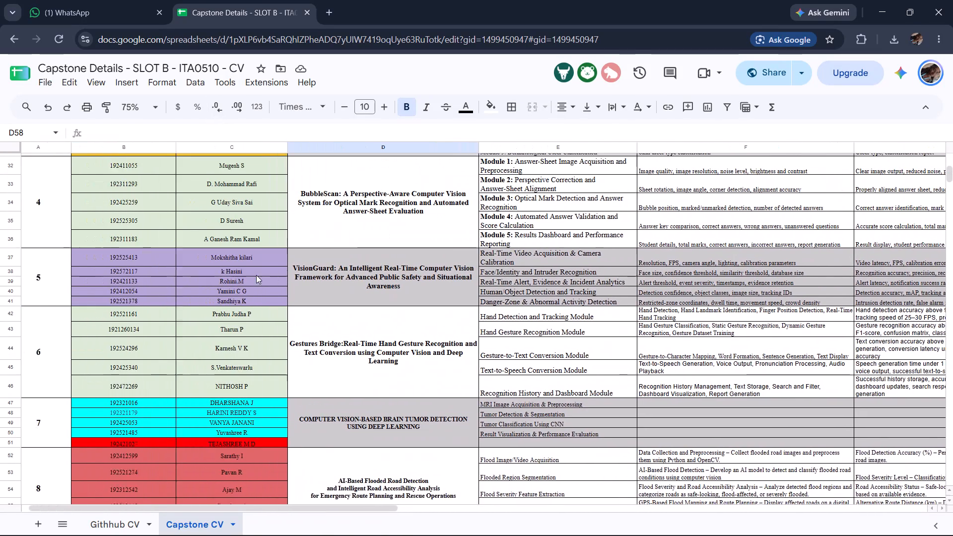
scroll(256, 275, right, 1)
scroll(256, 275, down, 2)
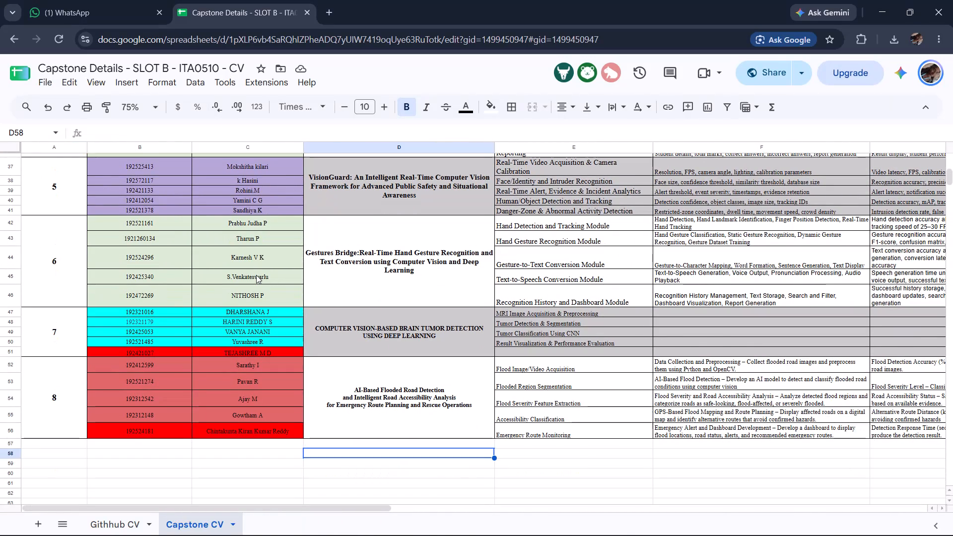
scroll(256, 275, up, 1)
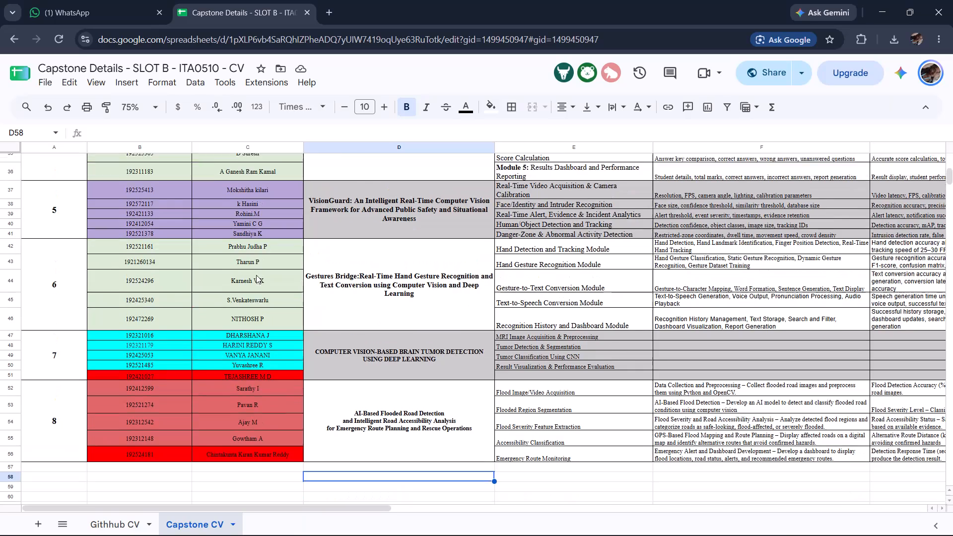
scroll(256, 275, up, 4)
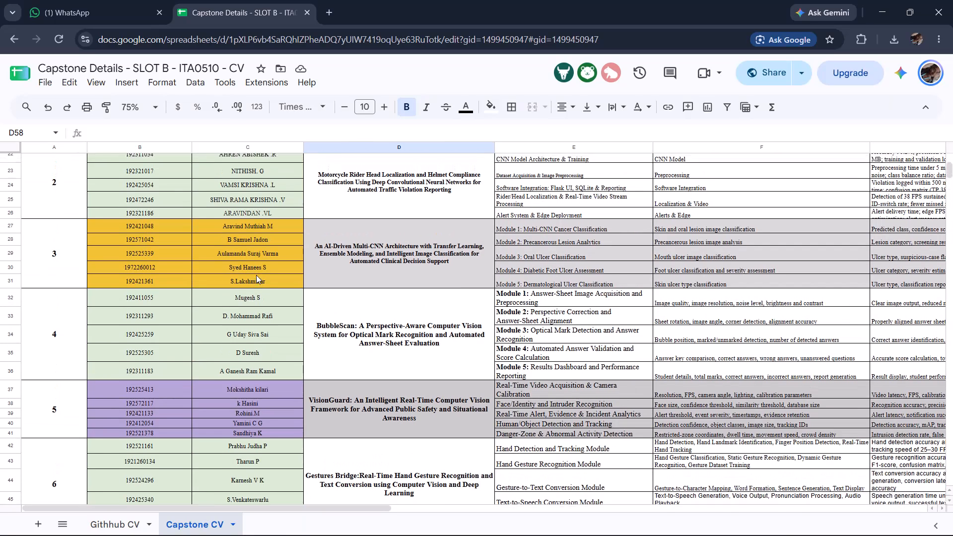
scroll(256, 275, up, 4)
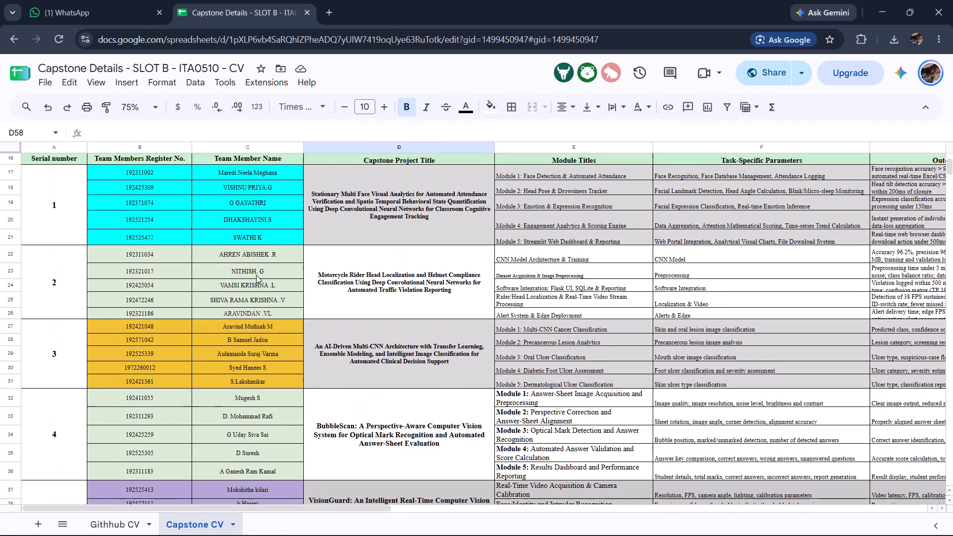
Review the Capstone CV team list again, examining members, project titles and modules from team 1 through team 8.
scroll(256, 275, up, 1)
scroll(256, 275, down, 1)
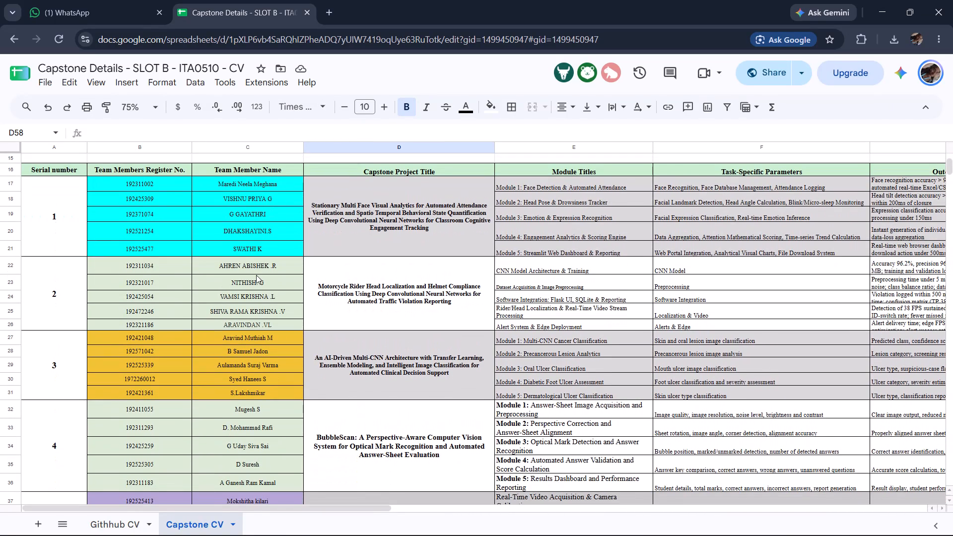
scroll(256, 275, down, 4)
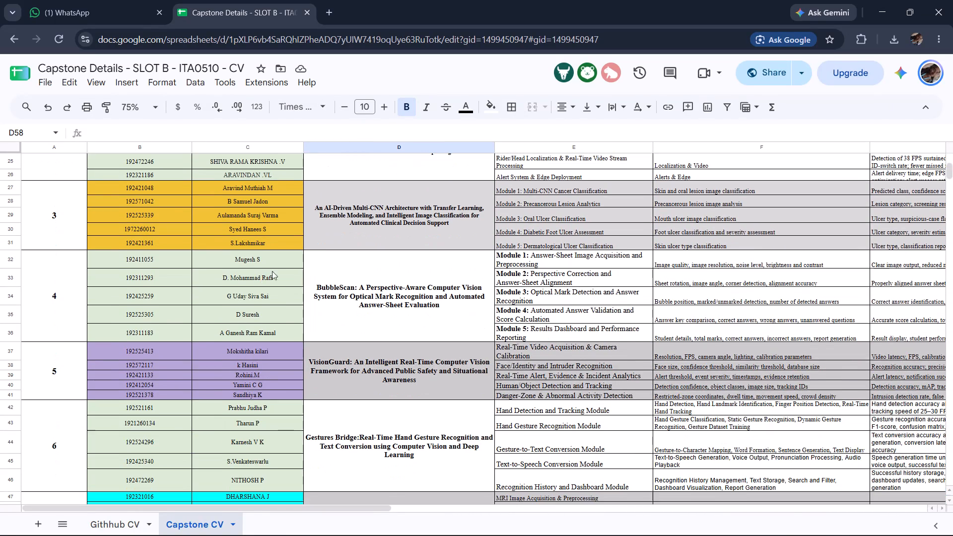
scroll(337, 332, down, 3)
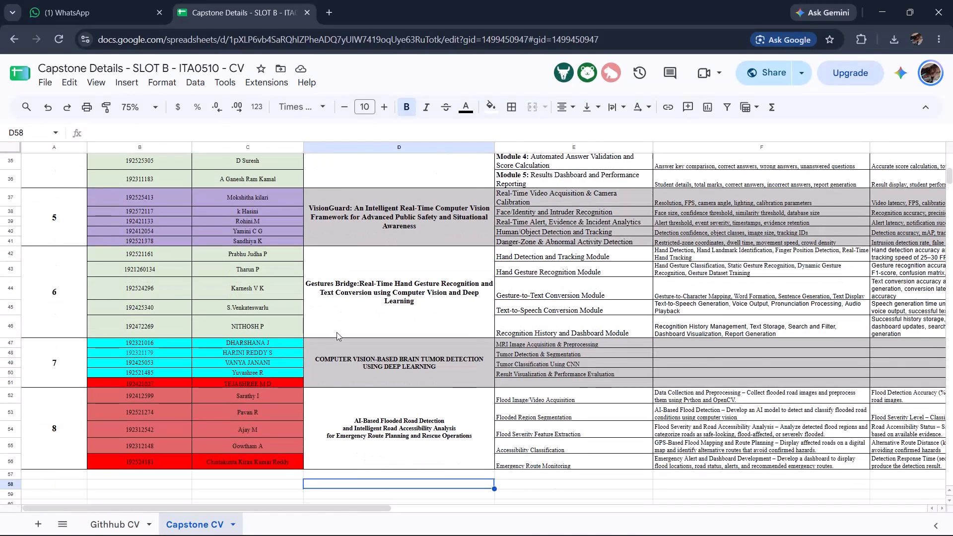
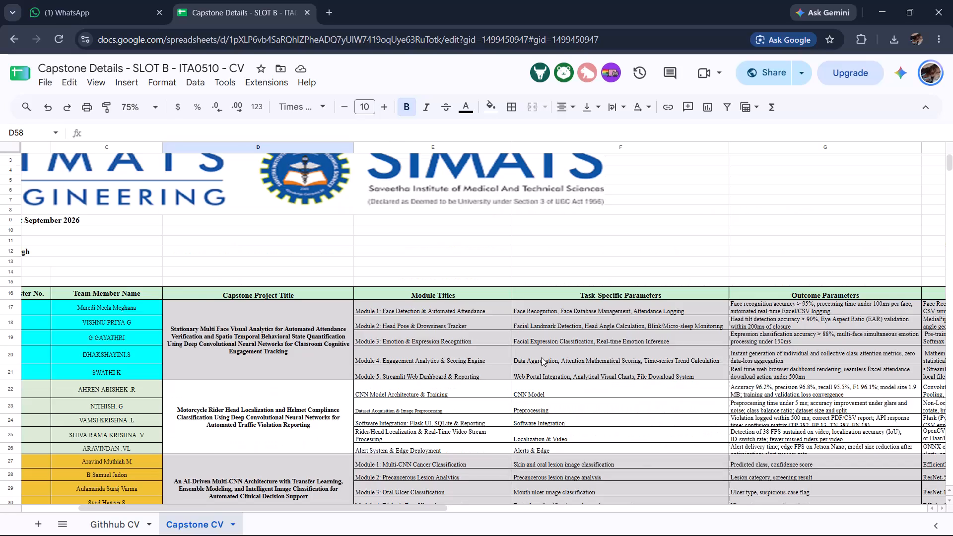
Paste the four copied parameters, from MRI image preprocessing to tumor classification, into Task-Specific Parameters (F47:F50) for the brain tumor detection project.
scroll(542, 357, down, 6)
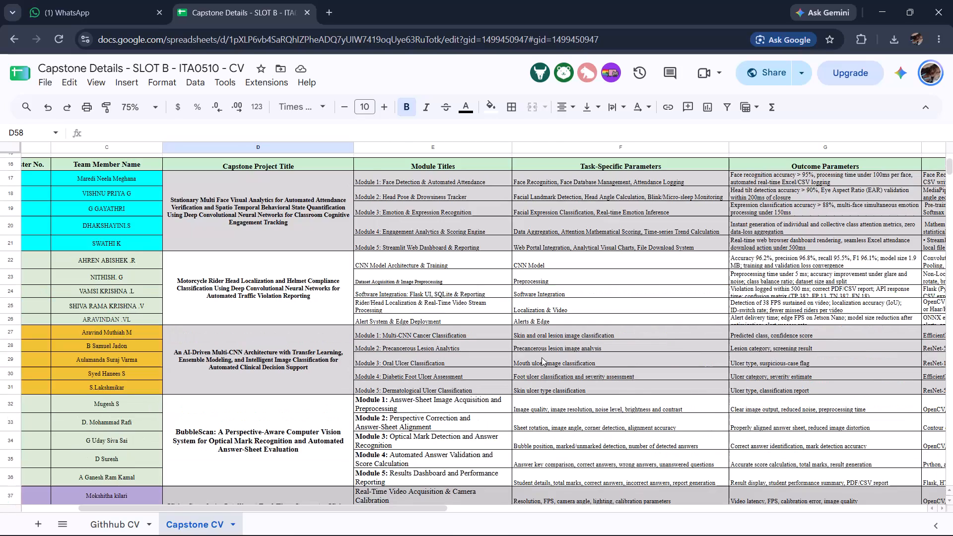
scroll(542, 357, down, 4)
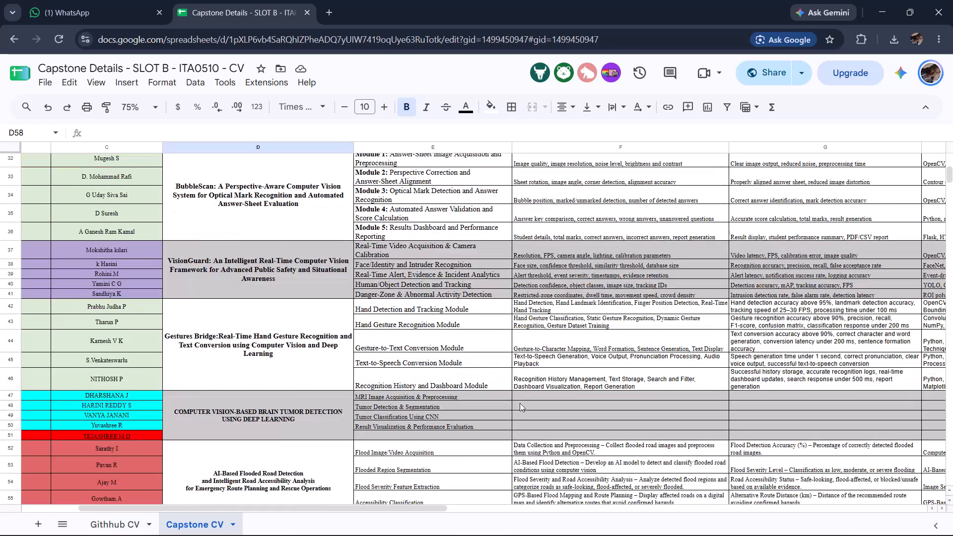
drag(518, 393, 592, 424)
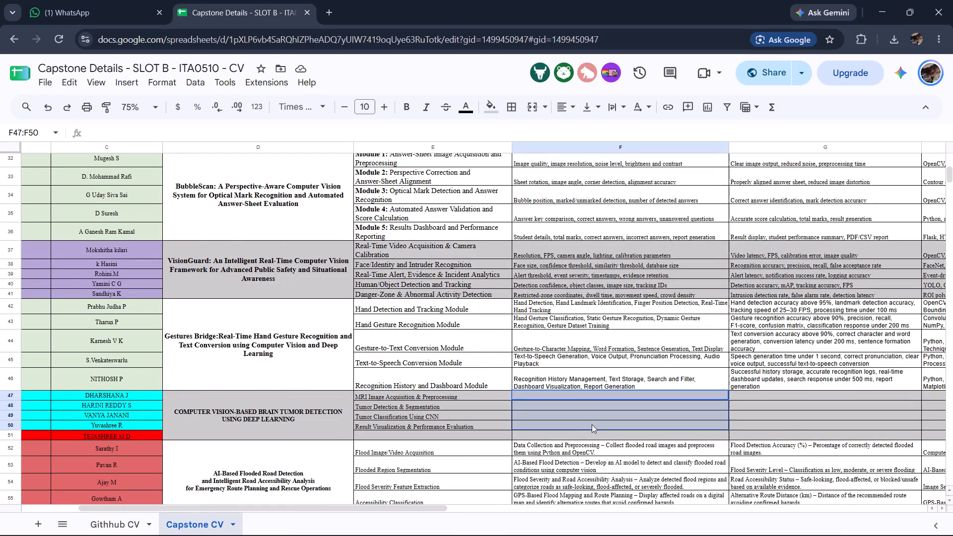
key(ctrl+v)
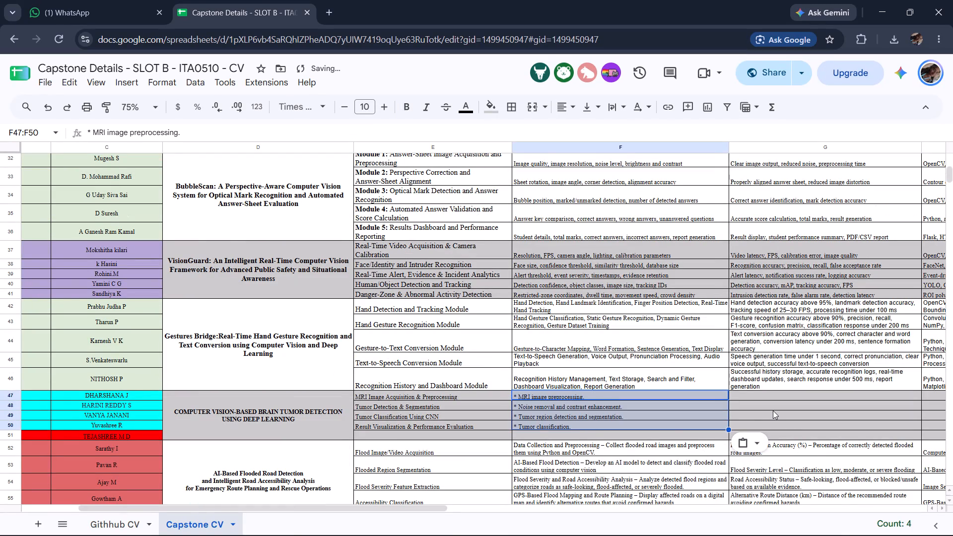
Check the brain tumor detection team's module entries in column F and the columns beyond it.
click(663, 407)
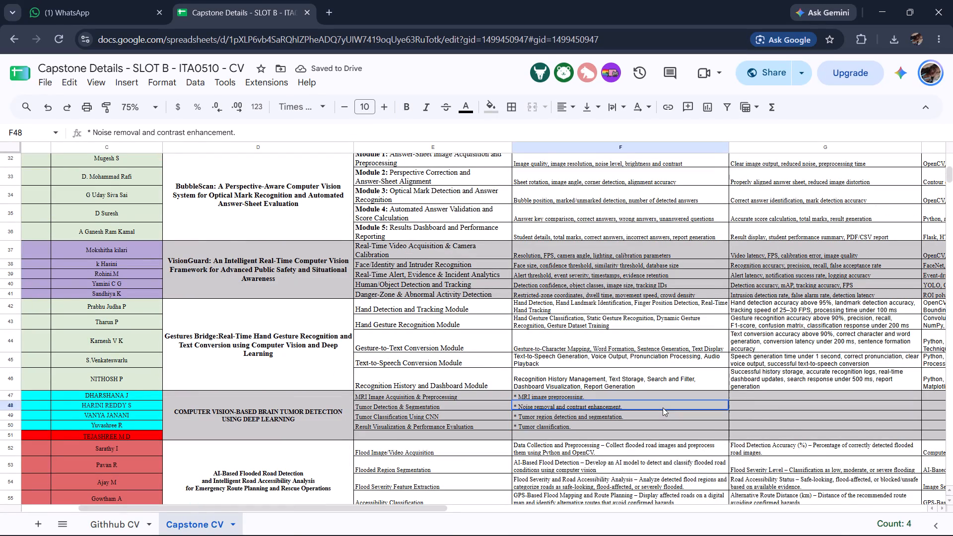
click(530, 392)
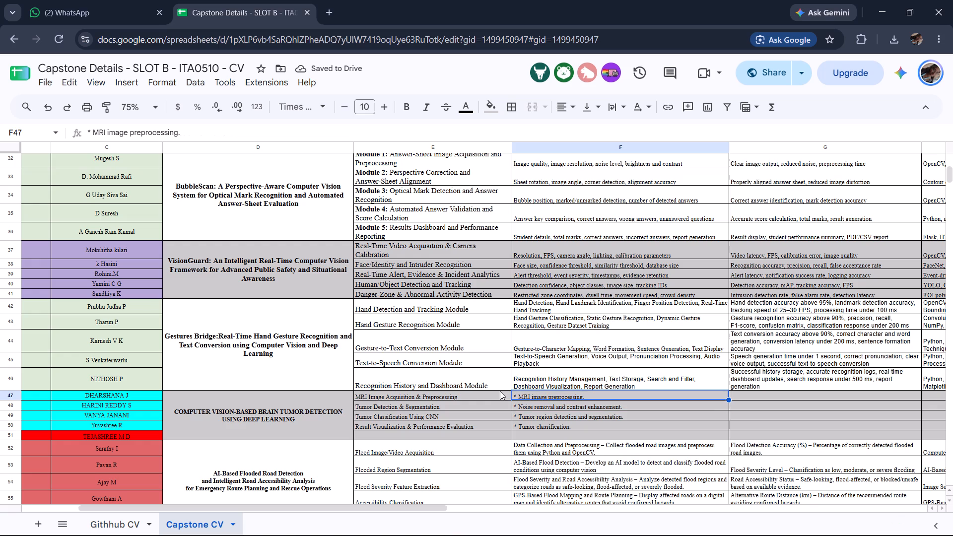
scroll(606, 398, left, 4)
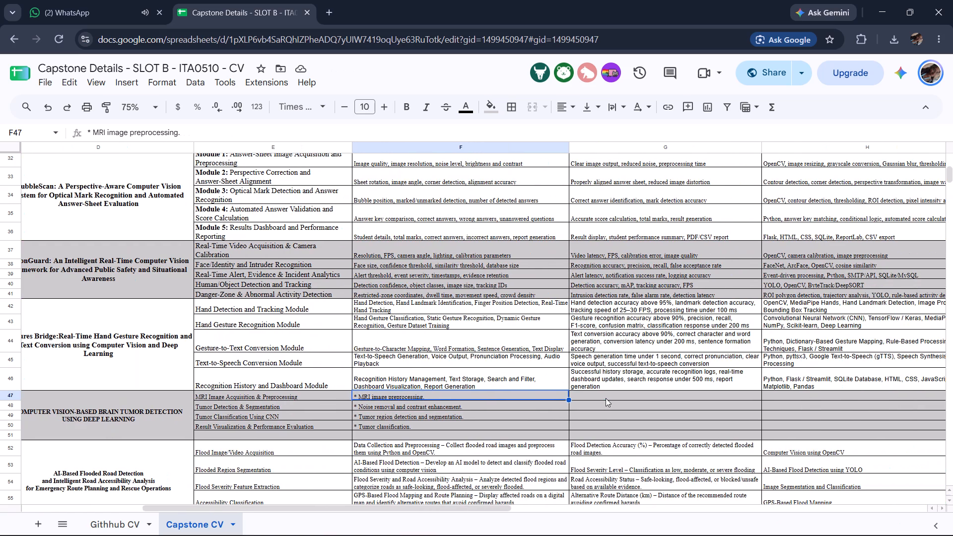
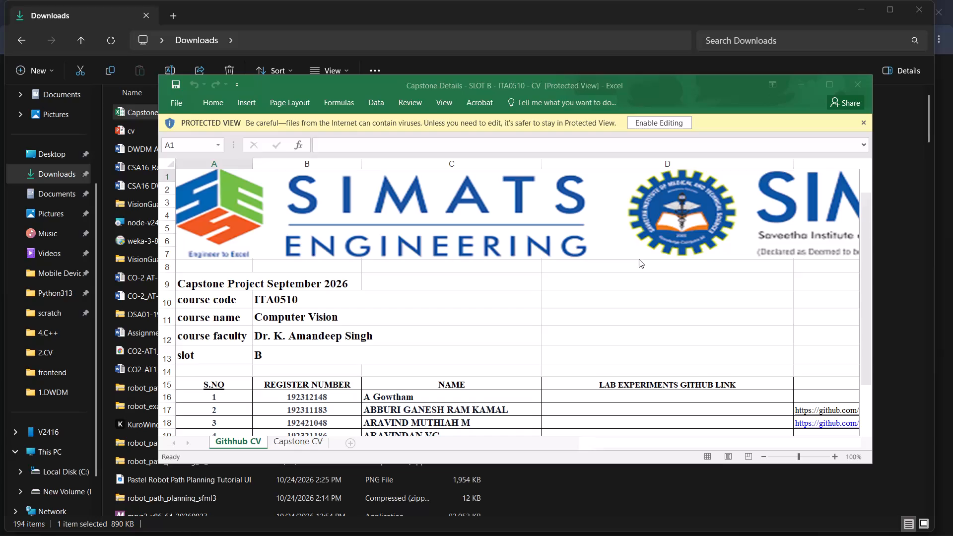
Open the Capstone CV sheet of the Capstone Details workbook and try to enable editing.
click(297, 443)
click(664, 124)
Examine the student, project title and module rows in the Capstone CV sheet, including the brain tumor detection team.
scroll(639, 259, down, 6)
scroll(639, 259, up, 4)
click(600, 191)
click(604, 201)
scroll(572, 286, down, 1)
scroll(639, 259, down, 1)
scroll(572, 286, down, 6)
scroll(572, 286, up, 3)
scroll(572, 286, left, 3)
Maximize the Capstone Details workbook window and try to save a copy of the file with Save As.
click(177, 102)
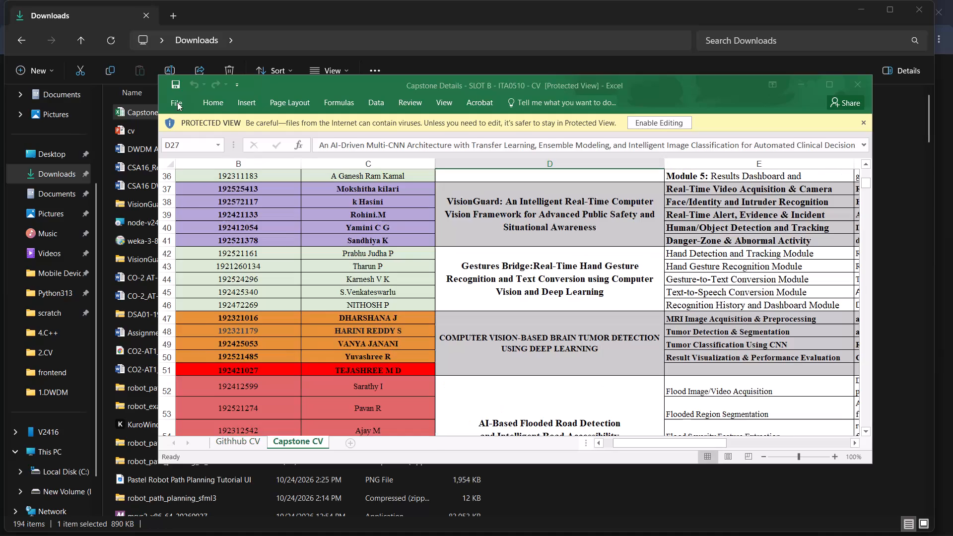
click(177, 102)
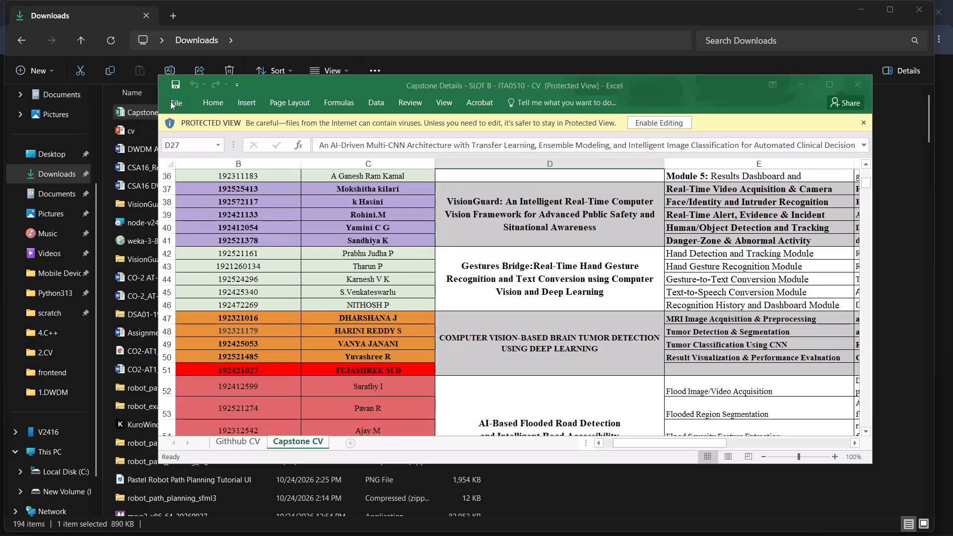
click(172, 104)
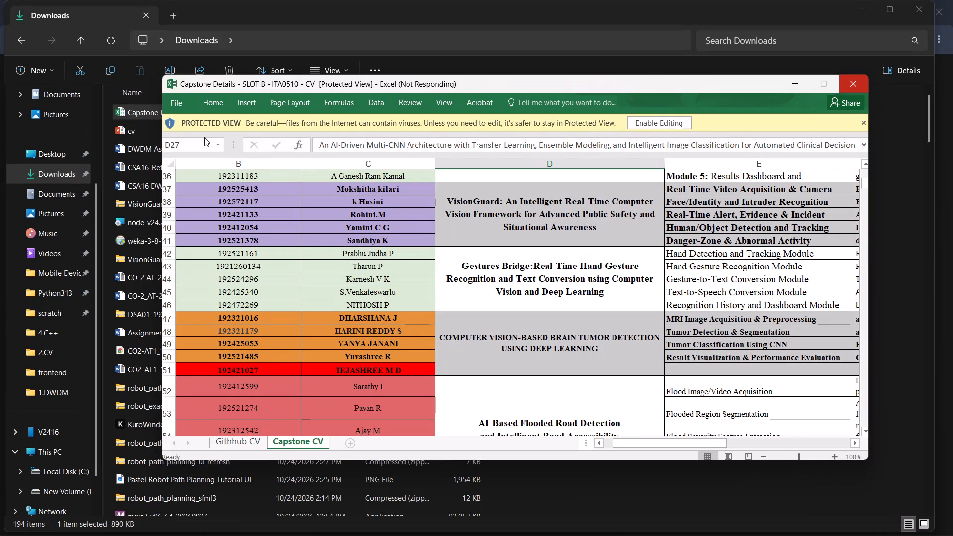
click(175, 101)
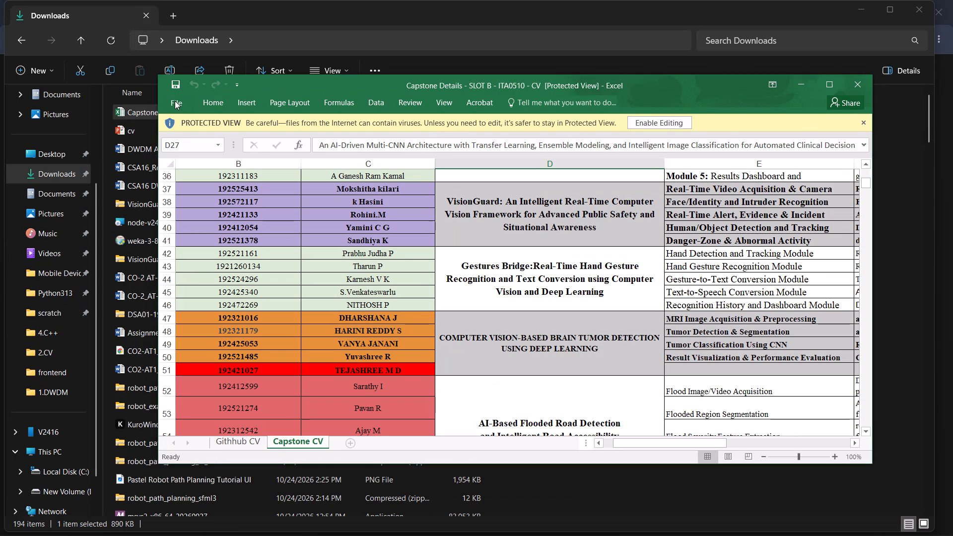
click(830, 83)
click(177, 102)
click(15, 31)
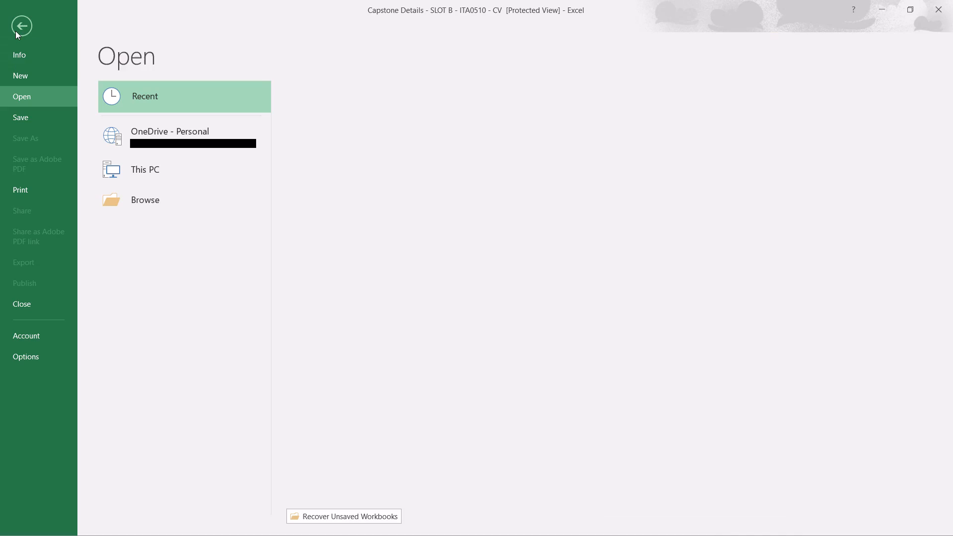
click(32, 135)
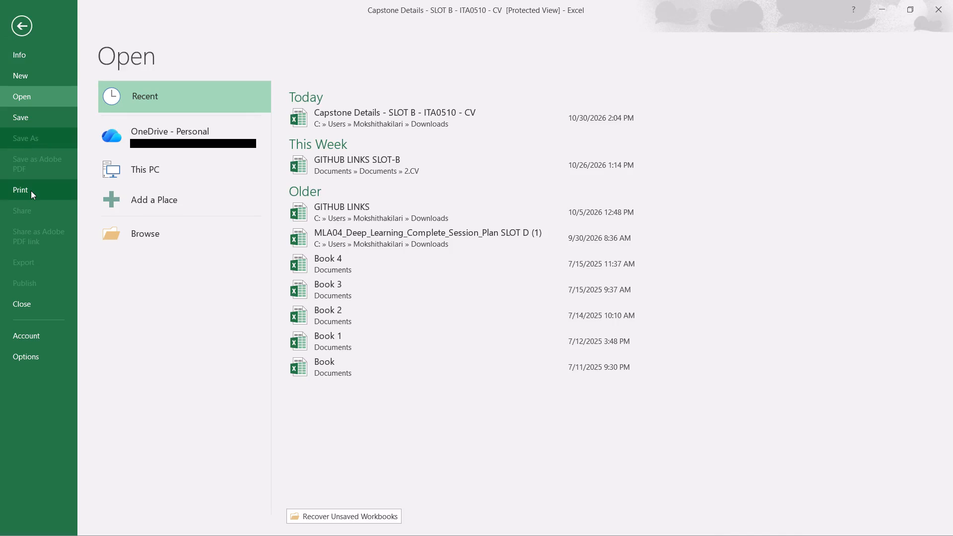
Open the print settings for the Capstone Details workbook.
click(31, 191)
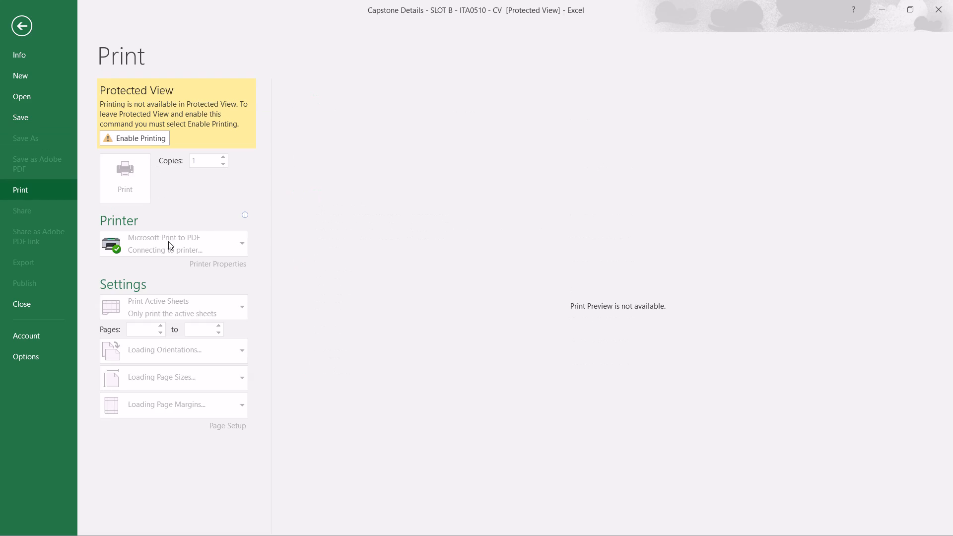
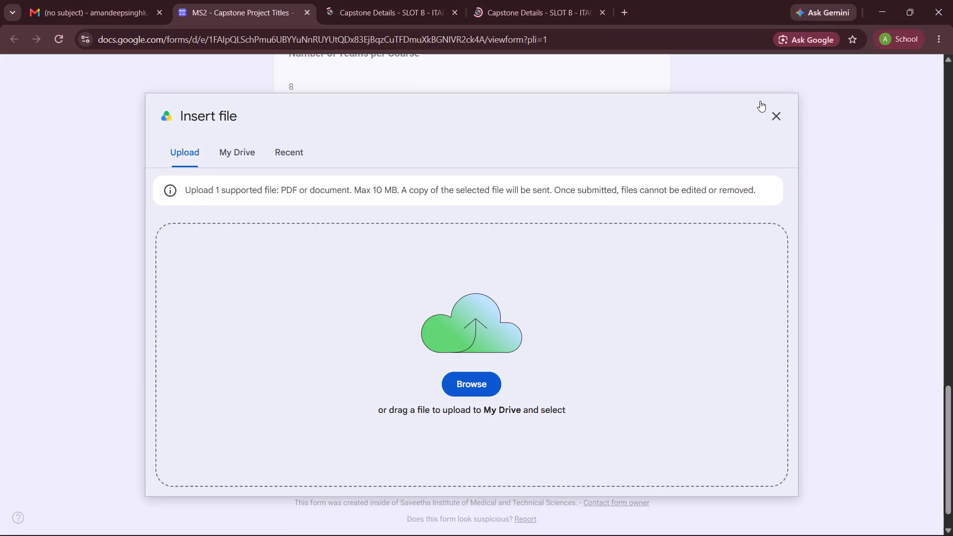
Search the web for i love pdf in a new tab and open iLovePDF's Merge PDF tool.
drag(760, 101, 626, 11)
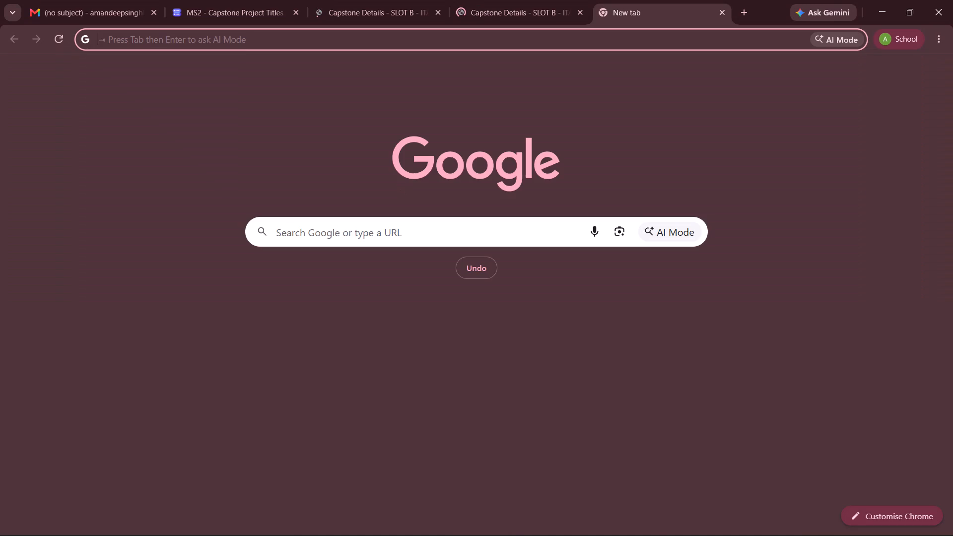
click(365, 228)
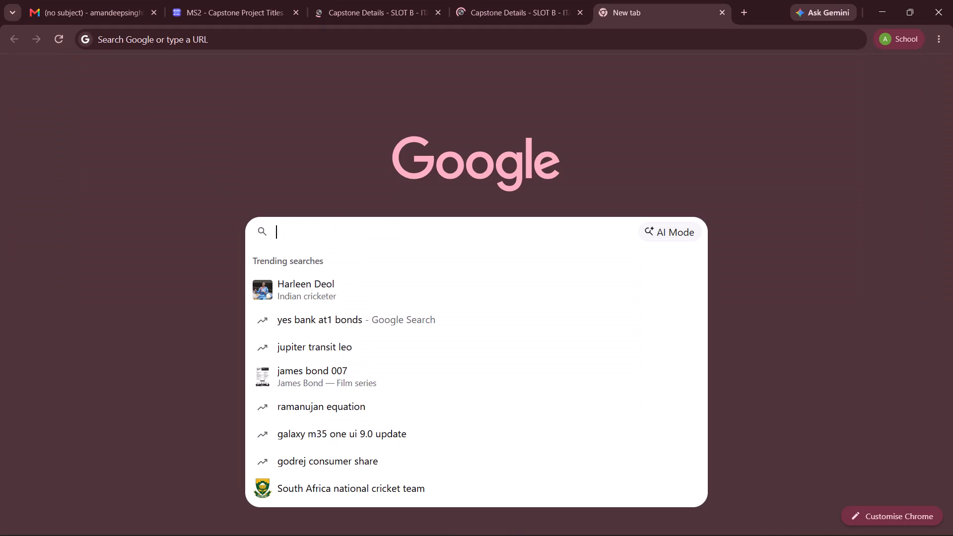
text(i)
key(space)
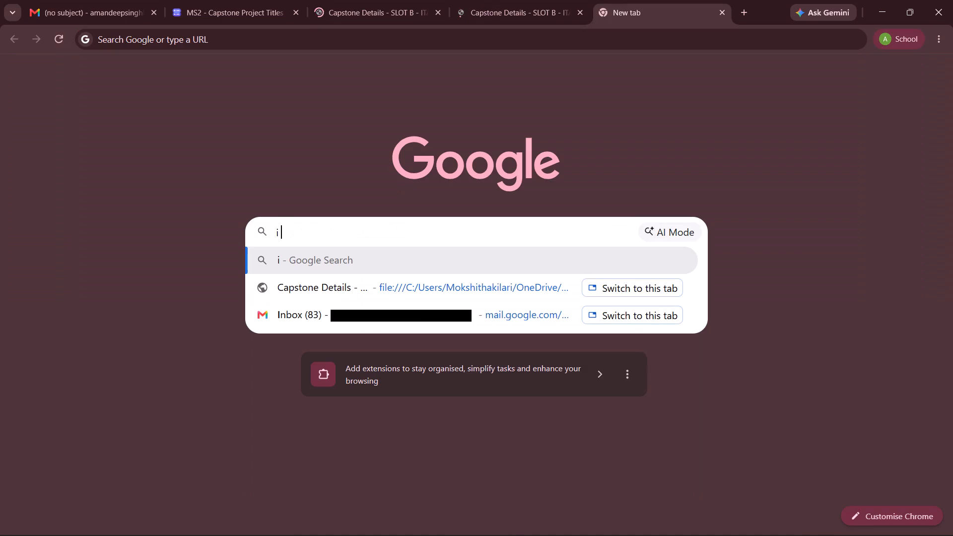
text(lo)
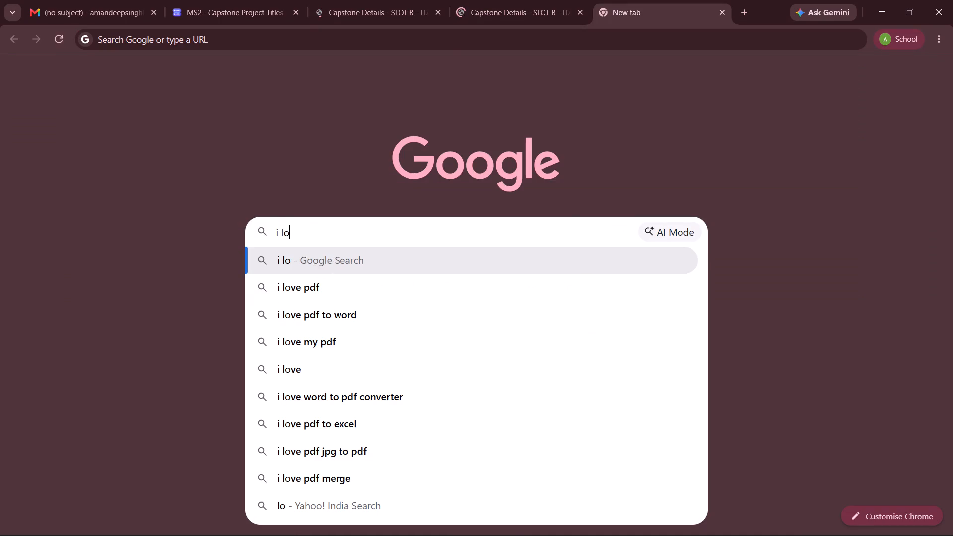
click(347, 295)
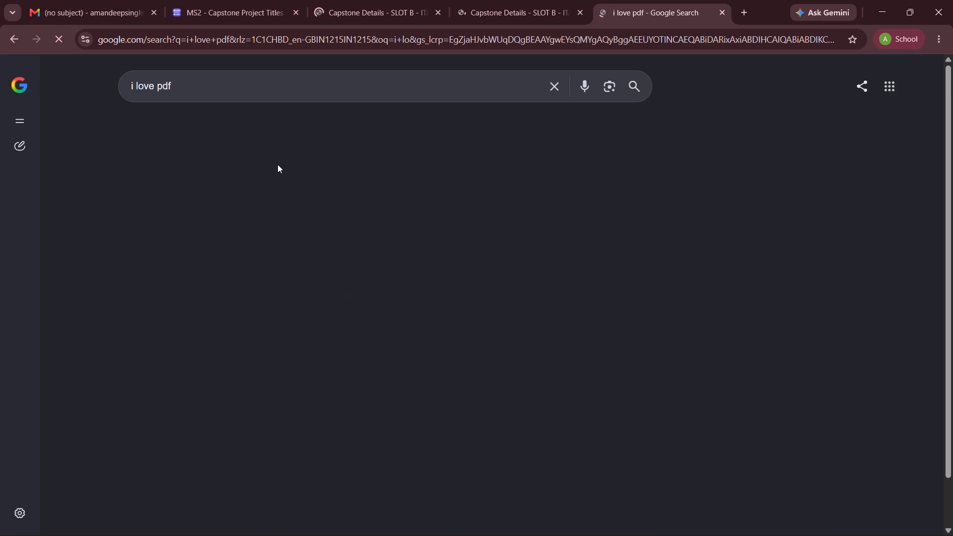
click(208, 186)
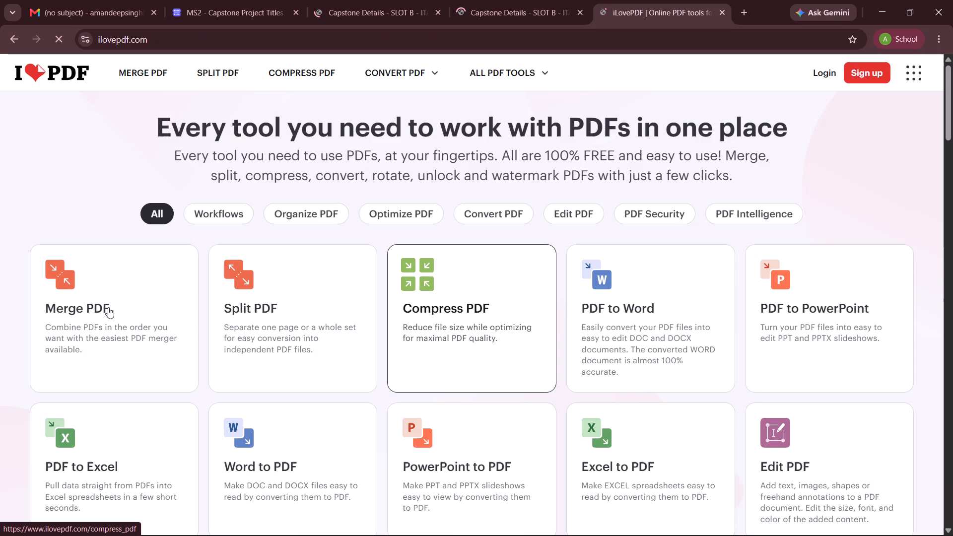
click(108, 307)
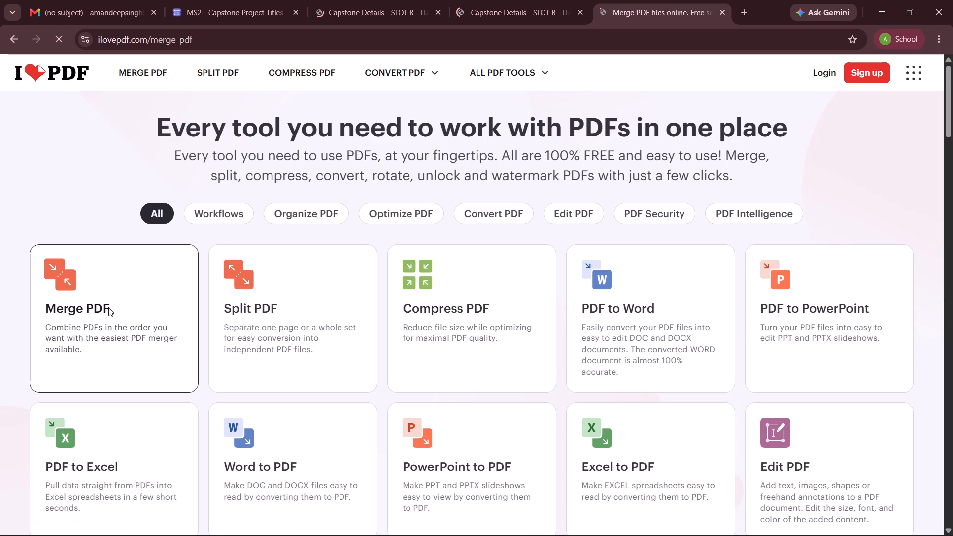
Replace the Merge PDF page with a new tab and open iLovePDF's Excel to PDF converter through an excel to pdf search.
click(749, 9)
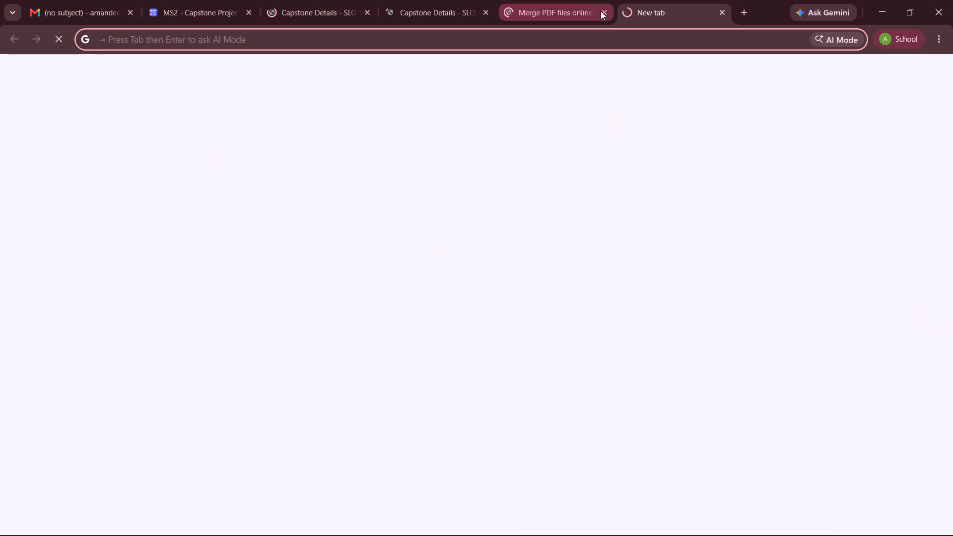
click(601, 11)
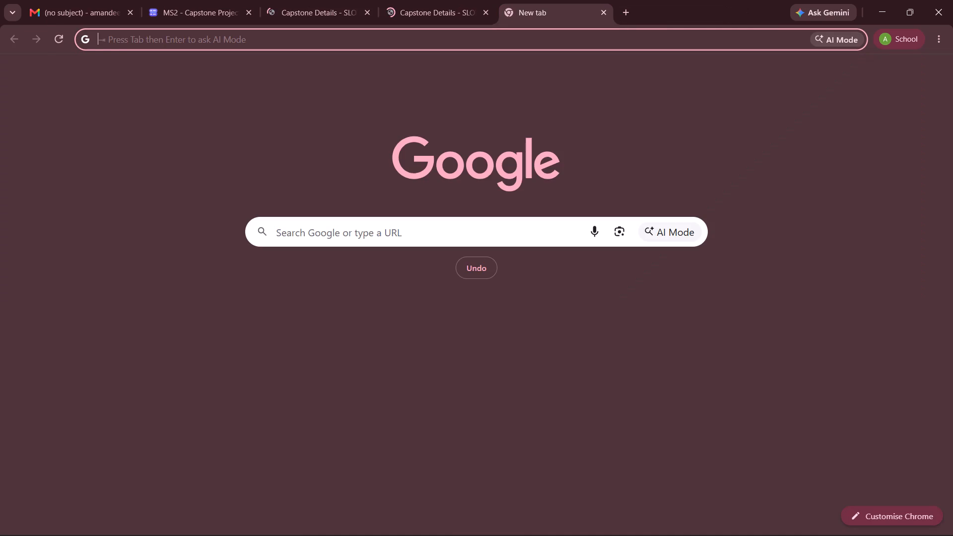
click(352, 236)
text(ec)
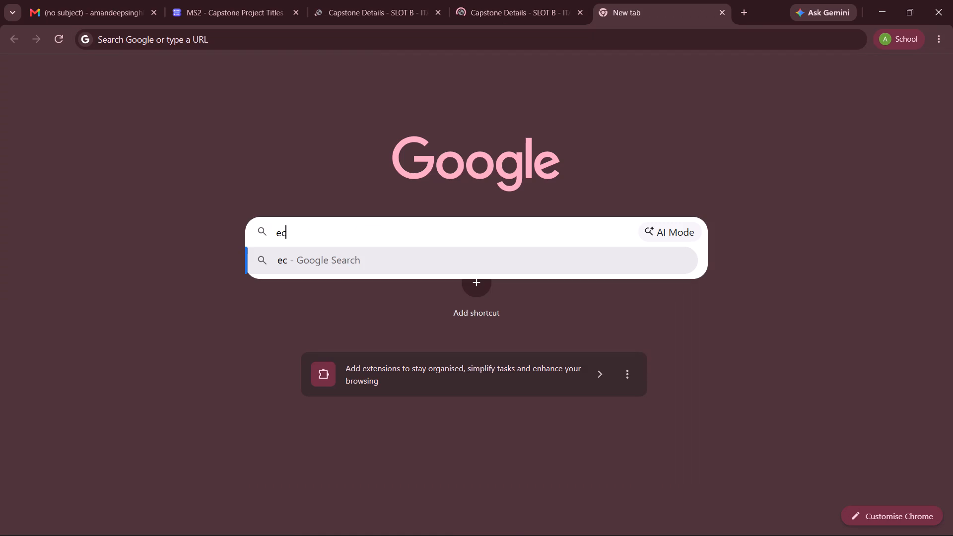
key(BackSpace)
text(xce)
key(k)
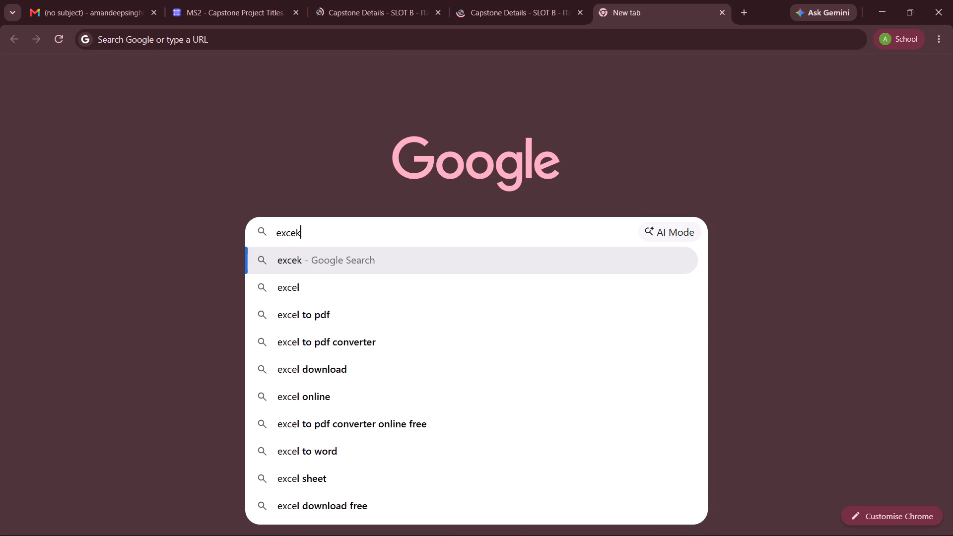
click(350, 317)
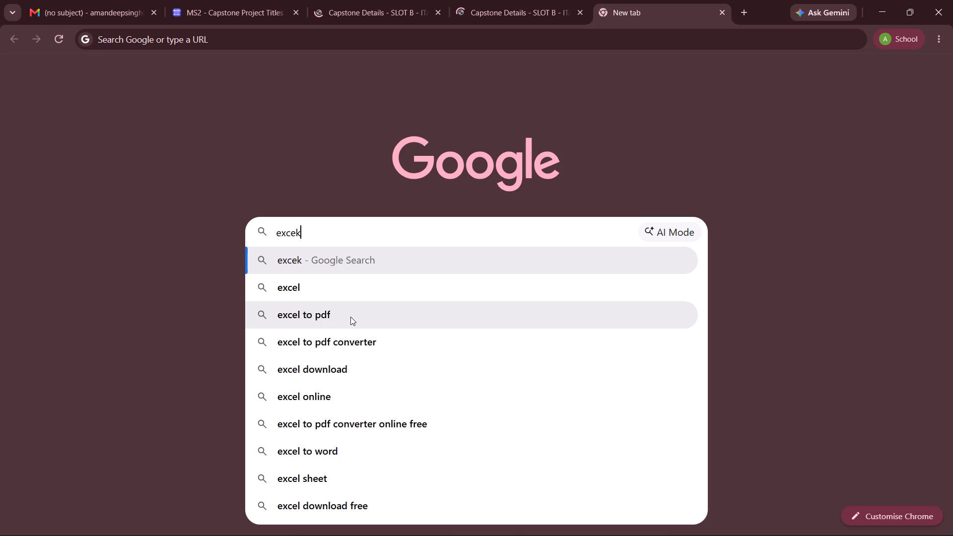
click(228, 184)
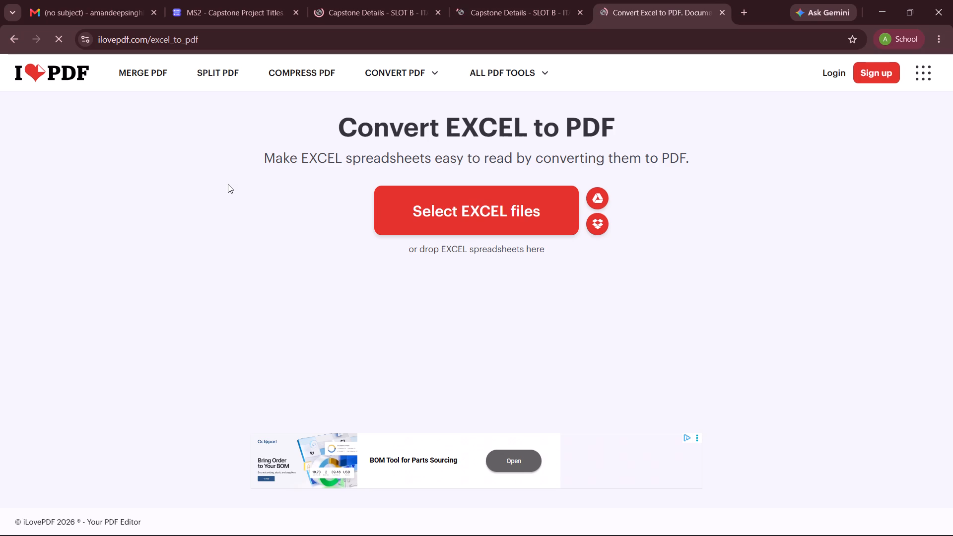
Load the Capstone Details - SLOT B - ITA0510 - CV workbook from the Downloads folder and start converting it to PDF.
click(413, 202)
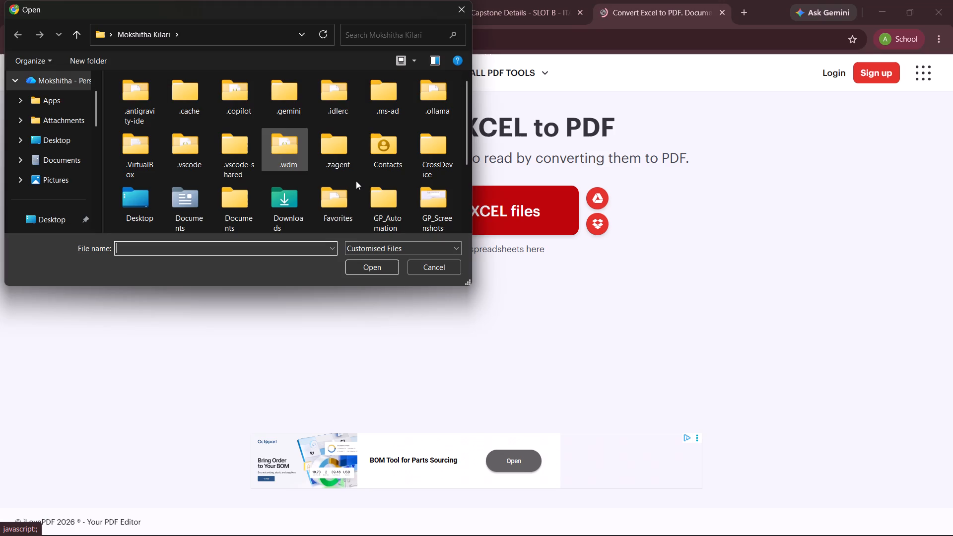
double_click(68, 158)
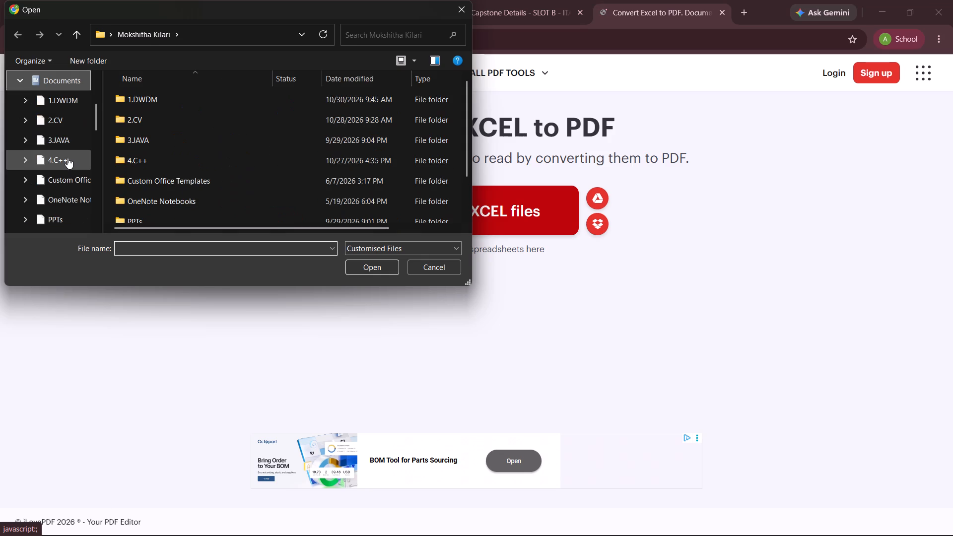
click(95, 87)
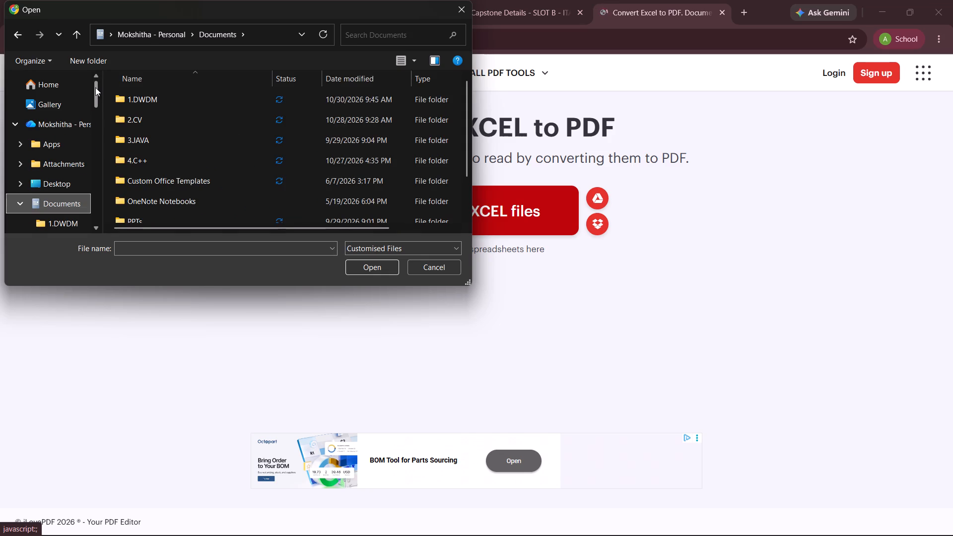
scroll(59, 165, down, 1)
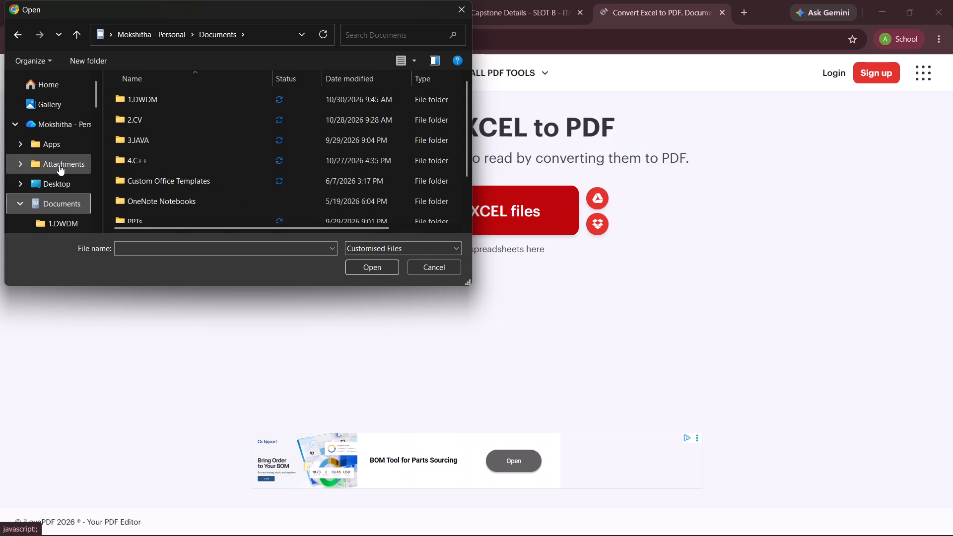
scroll(59, 165, down, 1)
click(47, 221)
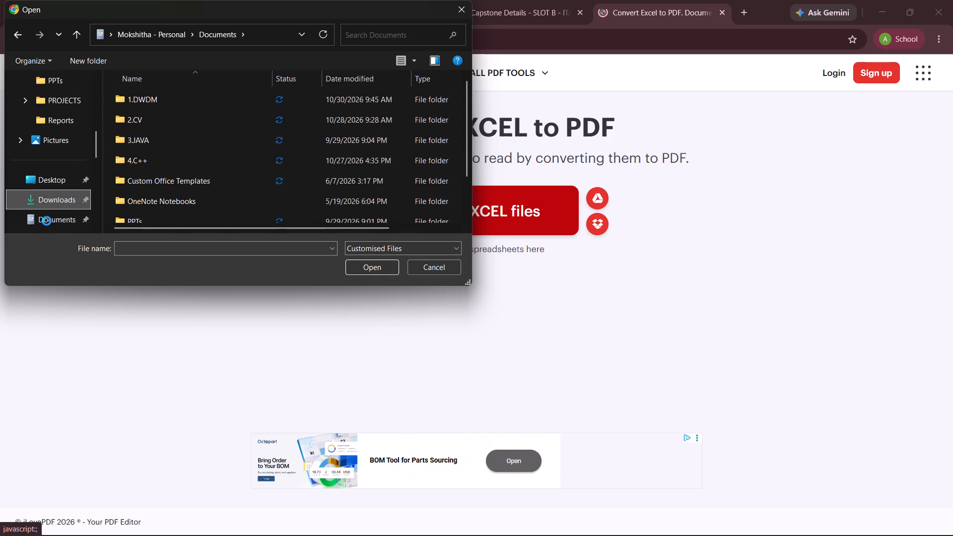
click(228, 95)
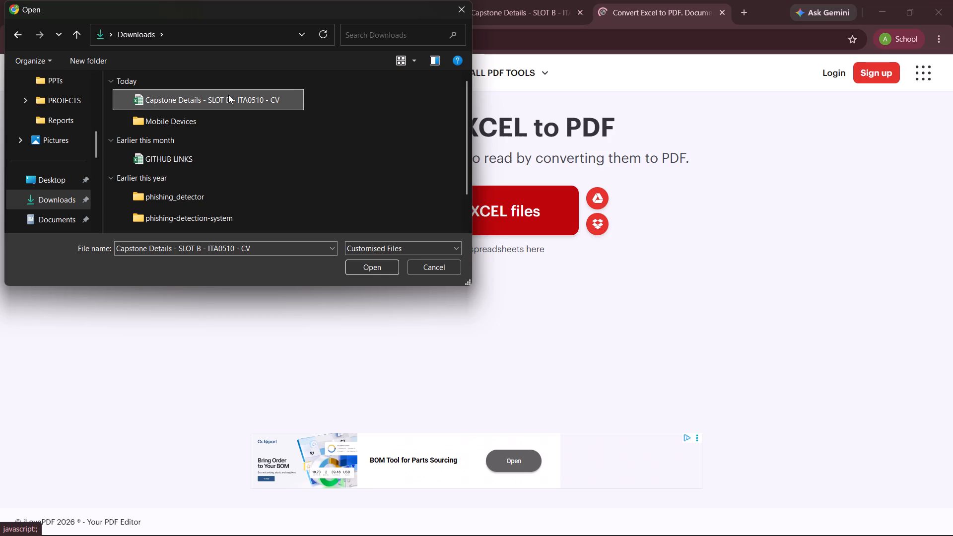
click(362, 269)
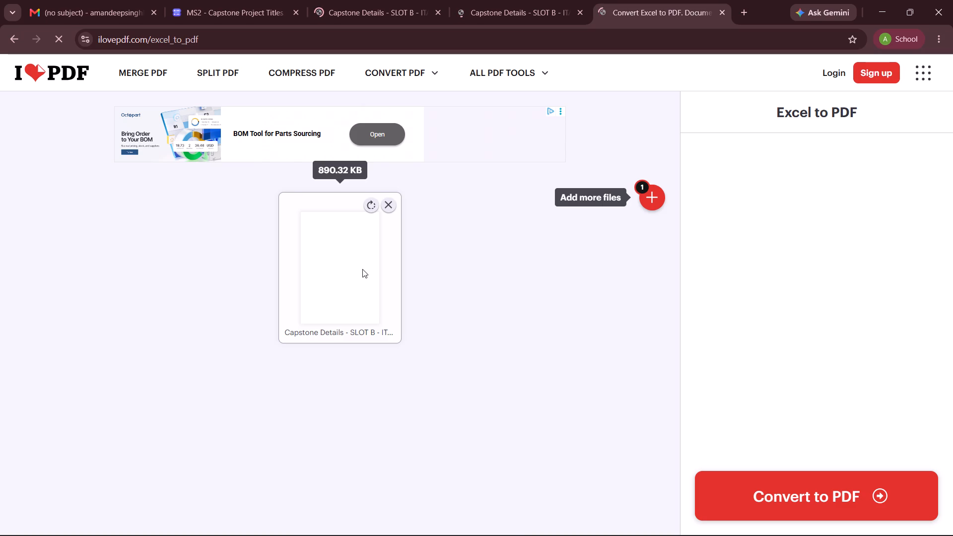
click(756, 497)
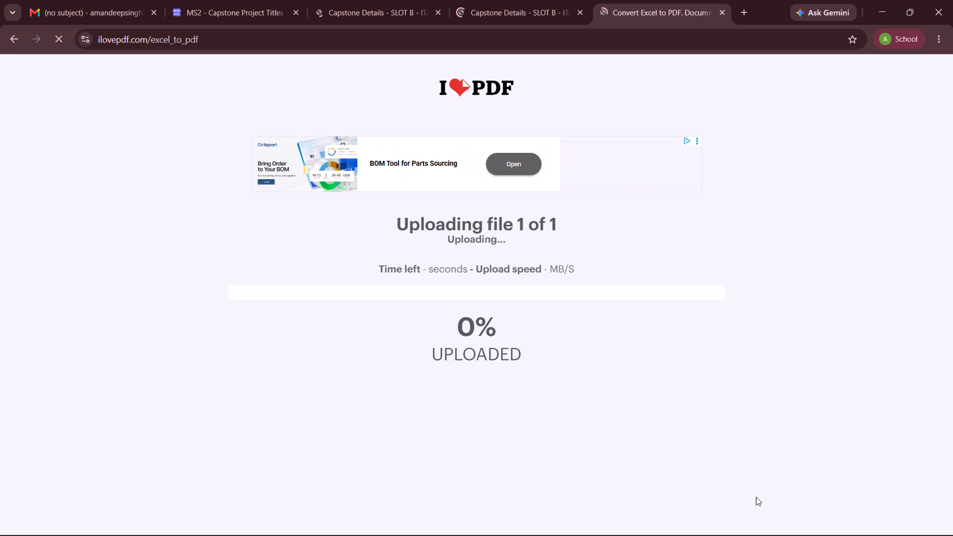
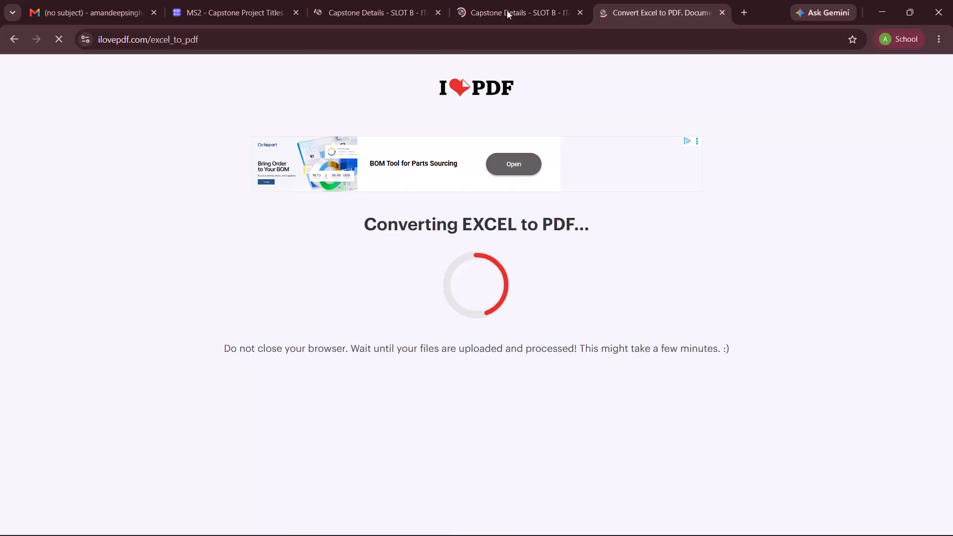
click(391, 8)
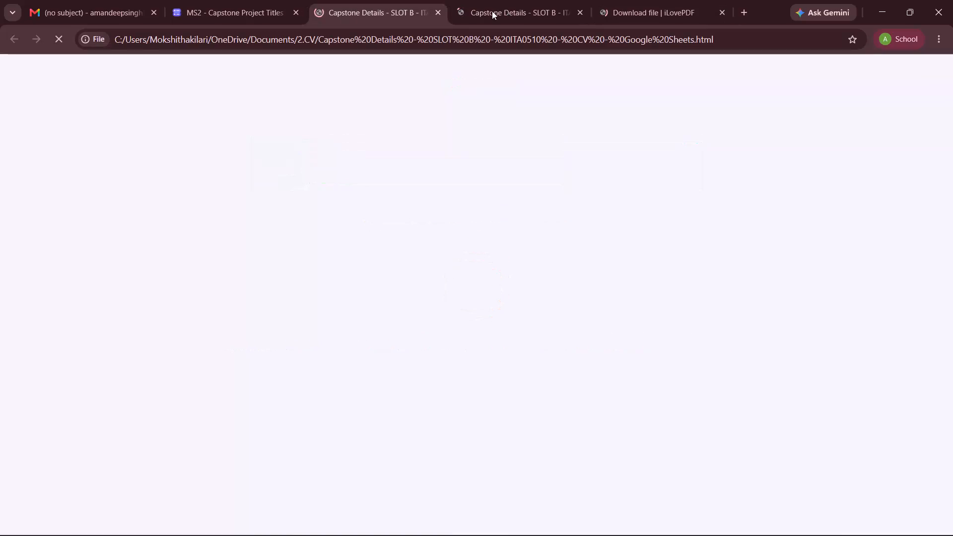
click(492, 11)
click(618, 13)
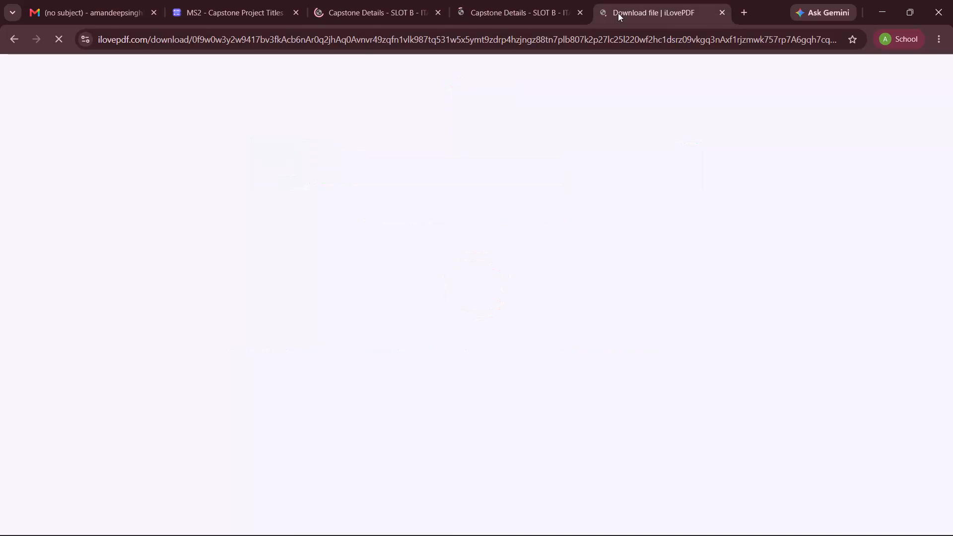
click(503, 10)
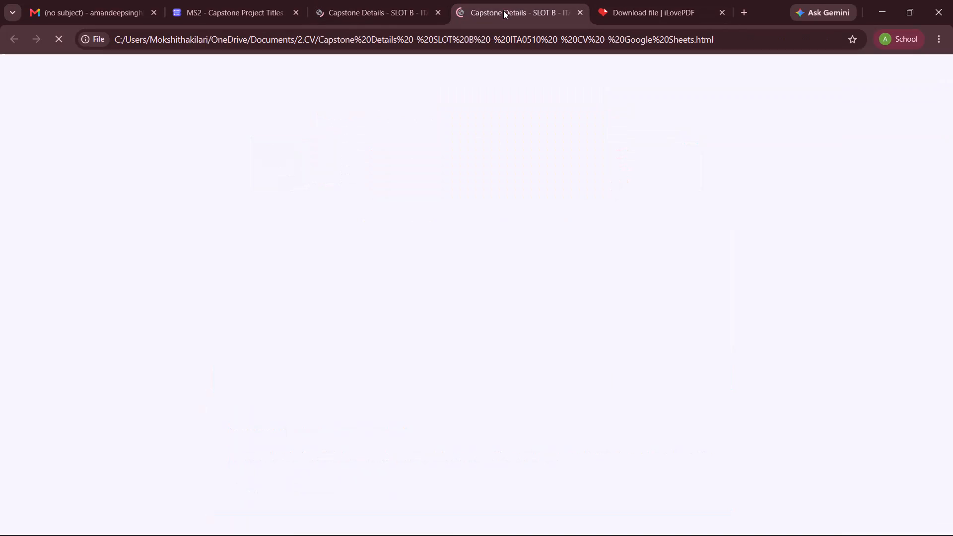
Download the converted Capstone Details - SLOT B - ITA0510 - CV PDF from iLovePDF and open the recent download history.
click(635, 10)
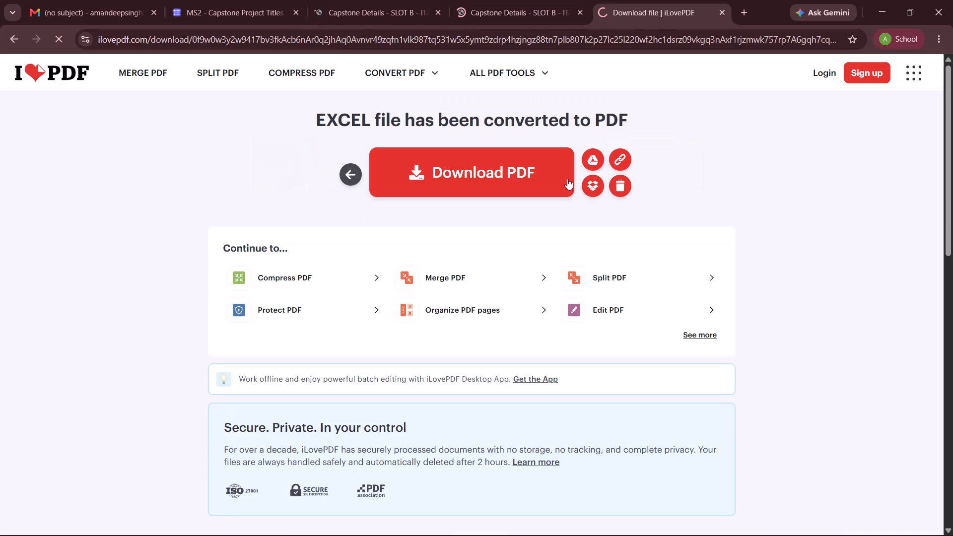
click(509, 177)
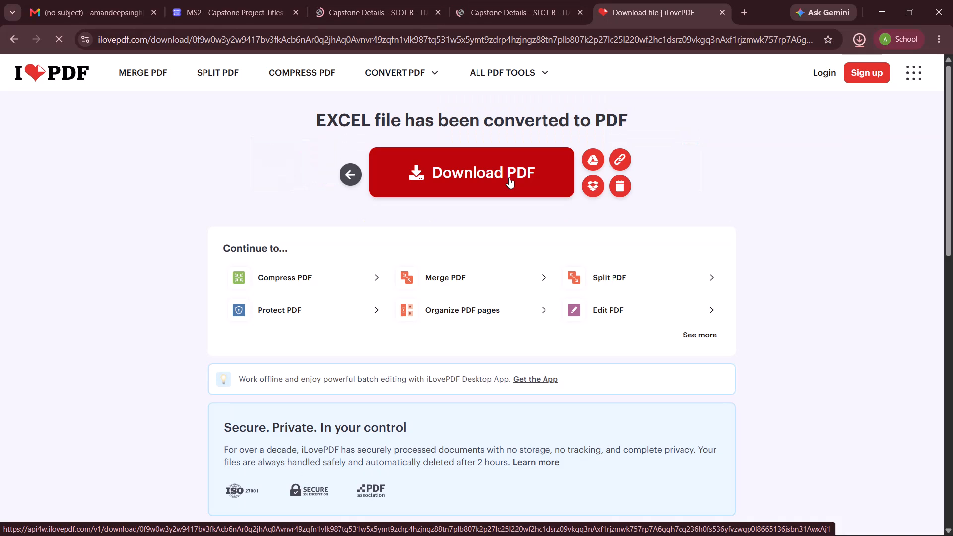
click(859, 42)
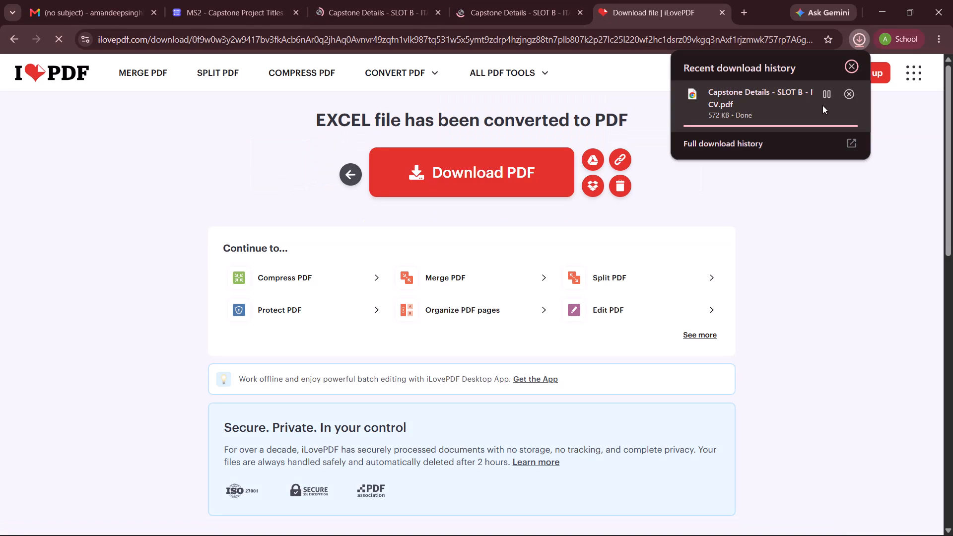
click(934, 119)
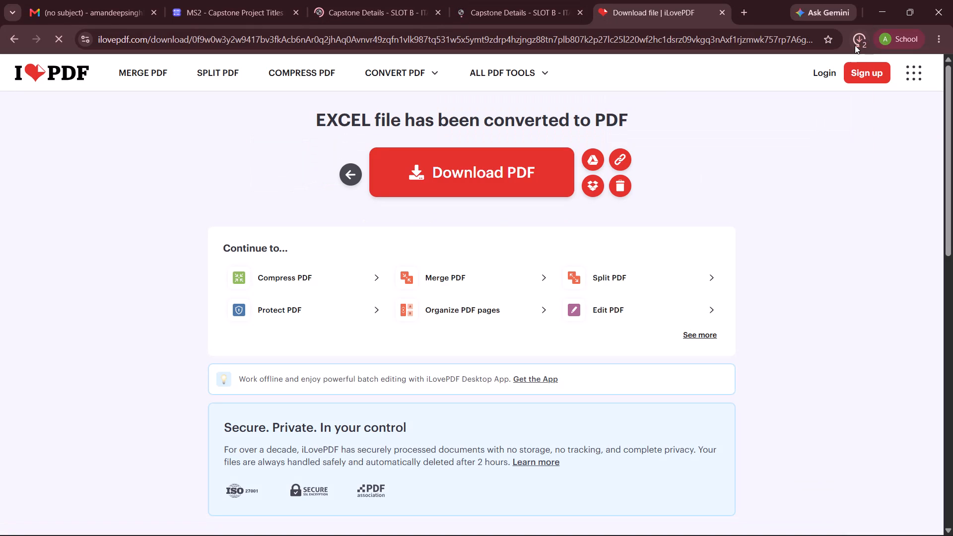
click(856, 41)
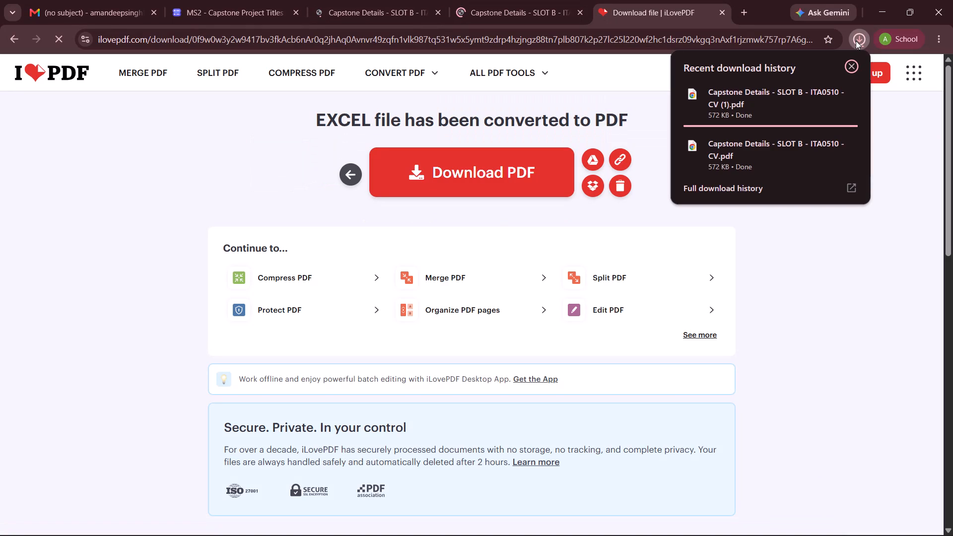